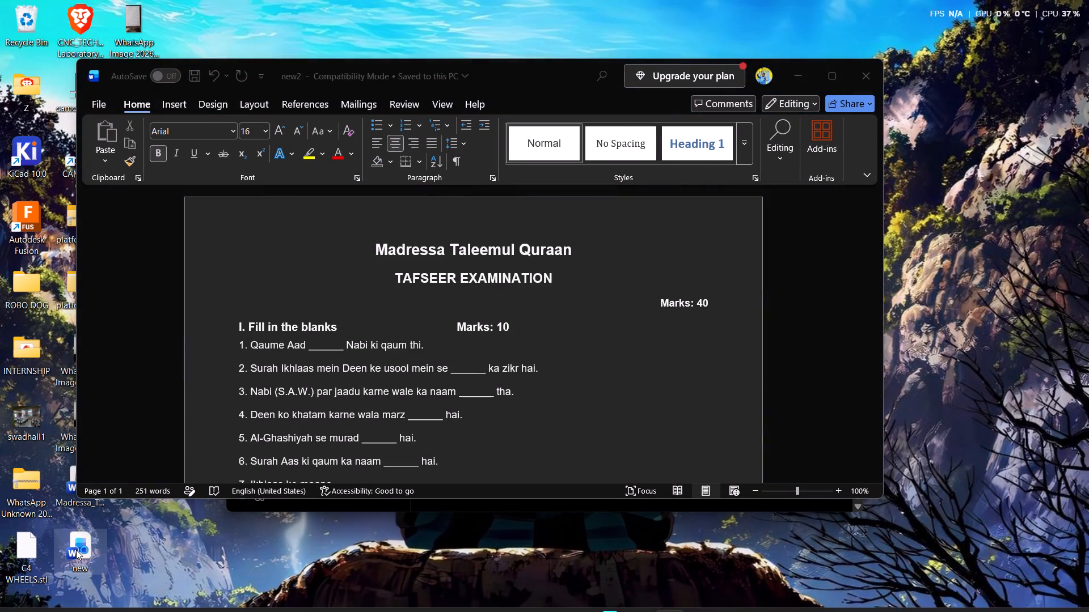
pyautogui.click(349, 279)
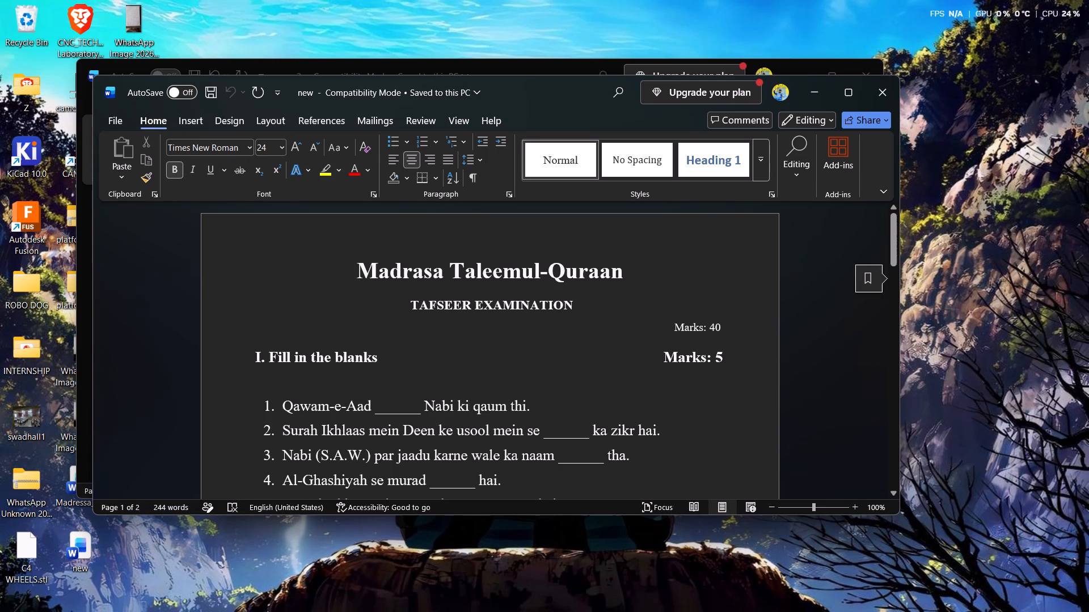
pyautogui.click(406, 309)
pyautogui.moveTo(409, 304); pyautogui.dragTo(529, 330)
pyautogui.moveTo(529, 330); pyautogui.dragTo(570, 326)
pyautogui.click(355, 373)
pyautogui.moveTo(253, 355); pyautogui.dragTo(318, 391)
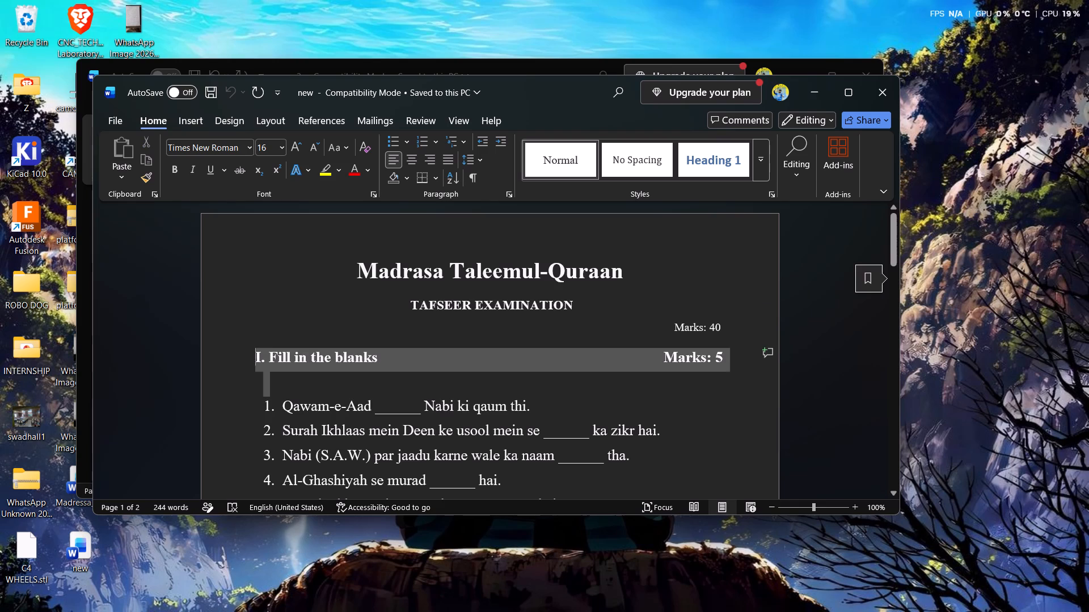
pyautogui.moveTo(318, 391); pyautogui.dragTo(436, 484)
pyautogui.click(980, 397)
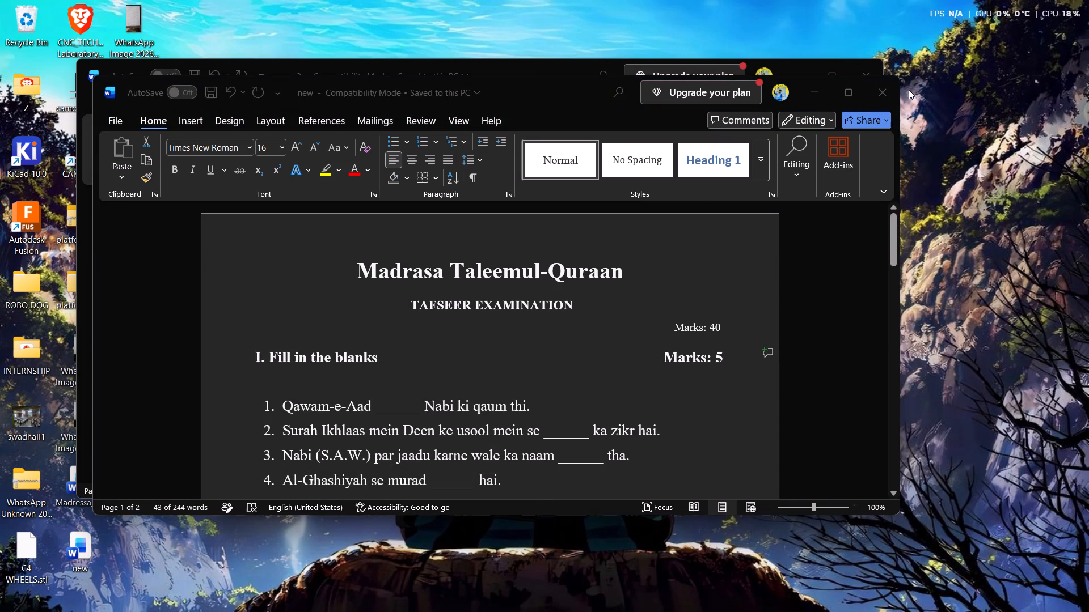
pyautogui.click(880, 90)
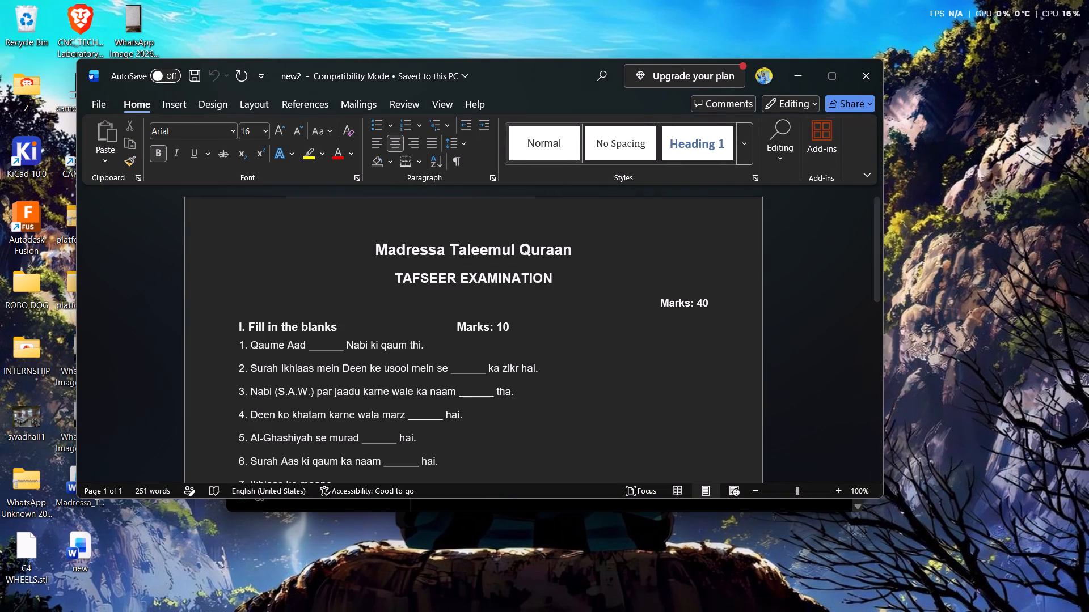
# Format the title "Madressa Taleemul Quraan" in the new2 document as Times New Roman, size 20.
pyautogui.moveTo(376, 249); pyautogui.dragTo(606, 260)
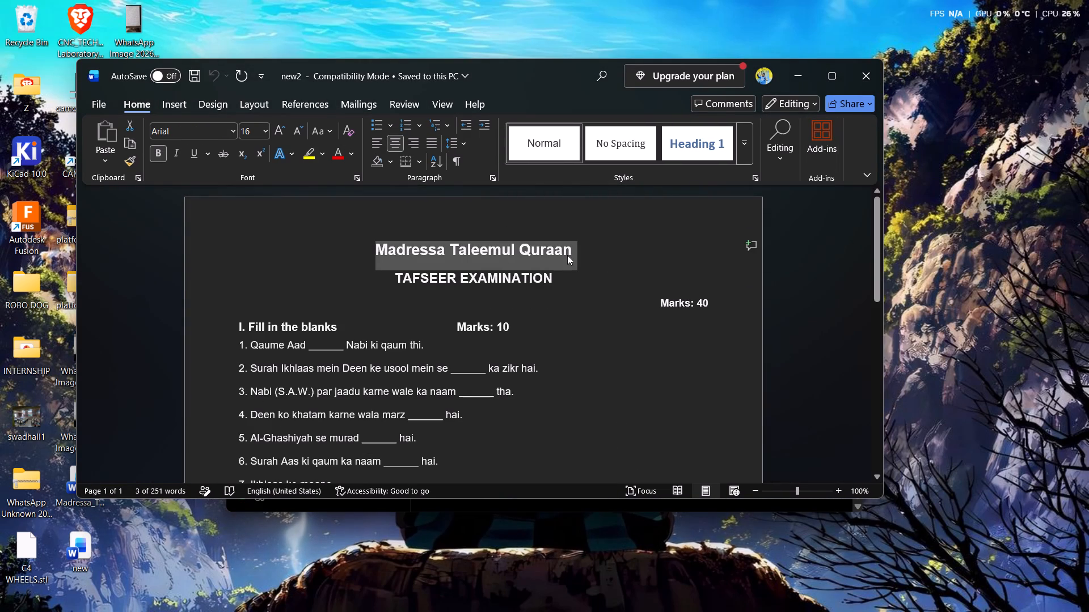
pyautogui.rightClick(567, 255)
pyautogui.click(601, 214)
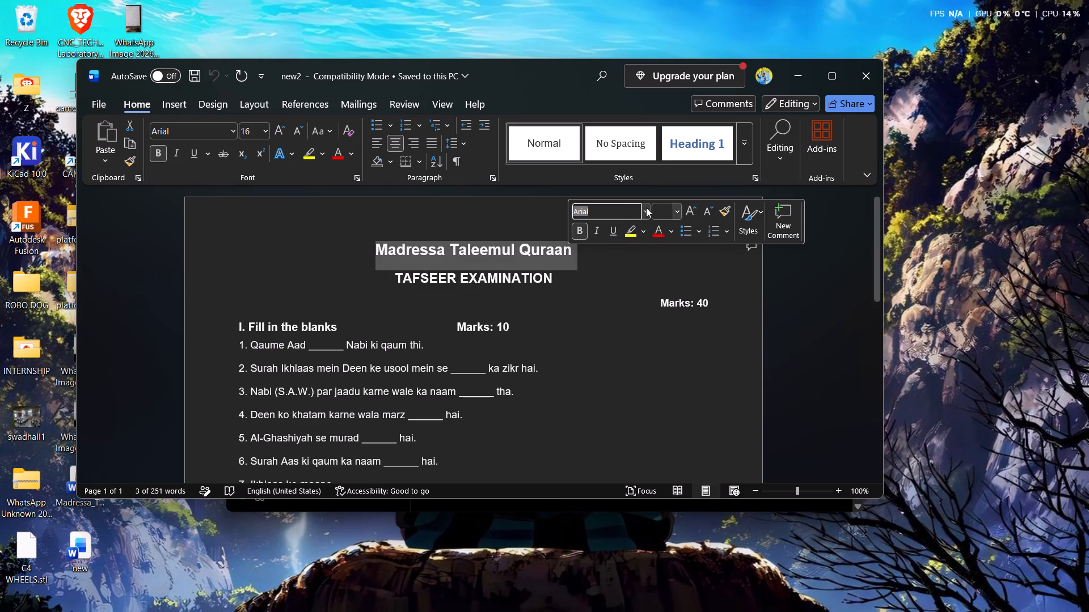
pyautogui.click(648, 205)
pyautogui.scroll(-2, 624, 466)
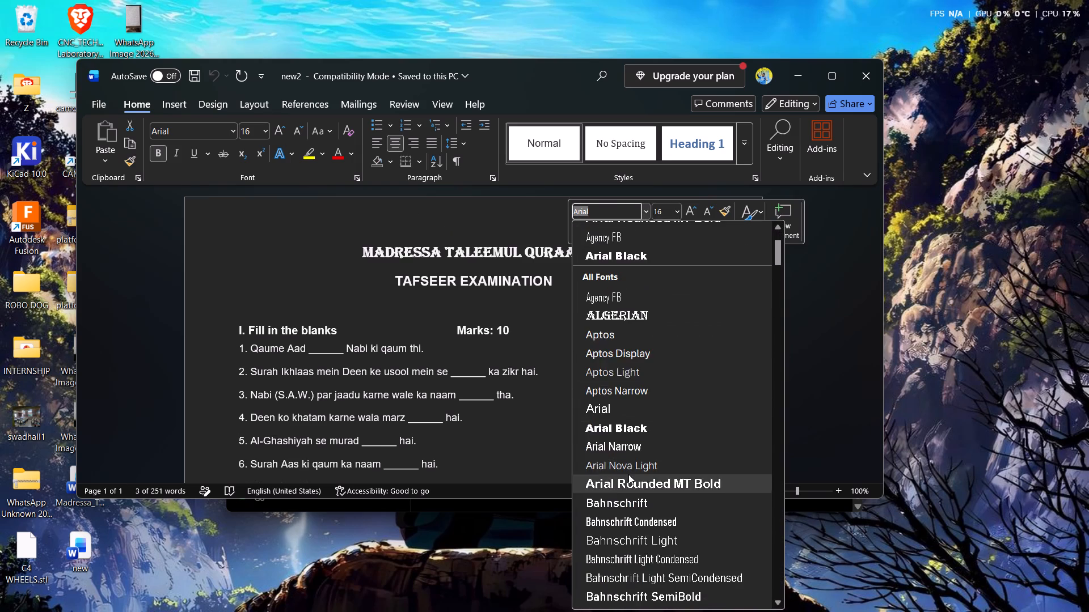
pyautogui.scroll(-12, 628, 474)
pyautogui.scroll(2, 643, 405)
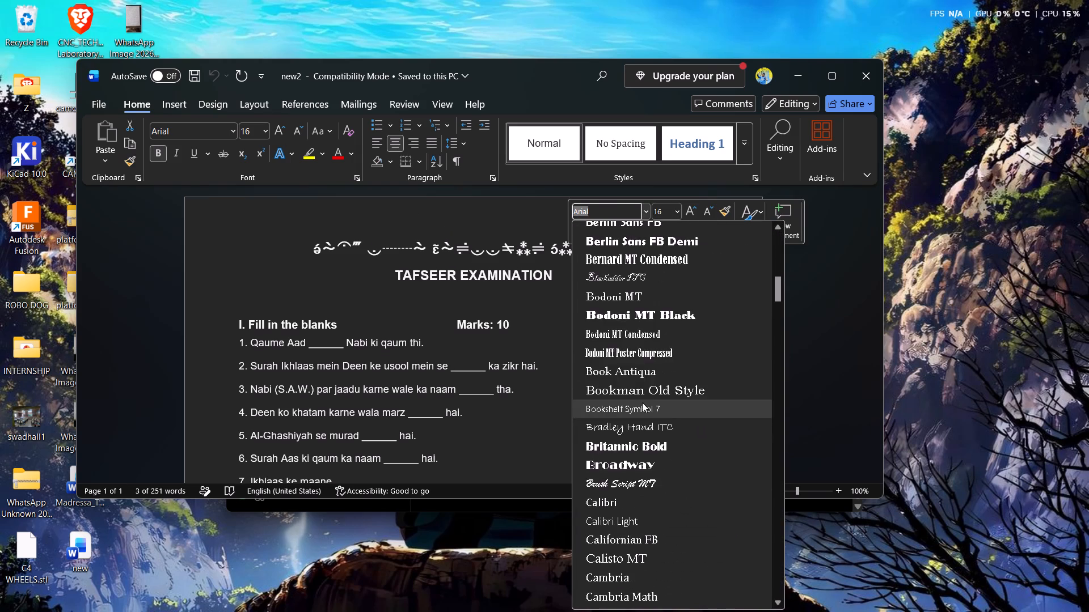
pyautogui.scroll(3, 641, 399)
pyautogui.scroll(-20, 641, 399)
pyautogui.scroll(-6, 641, 399)
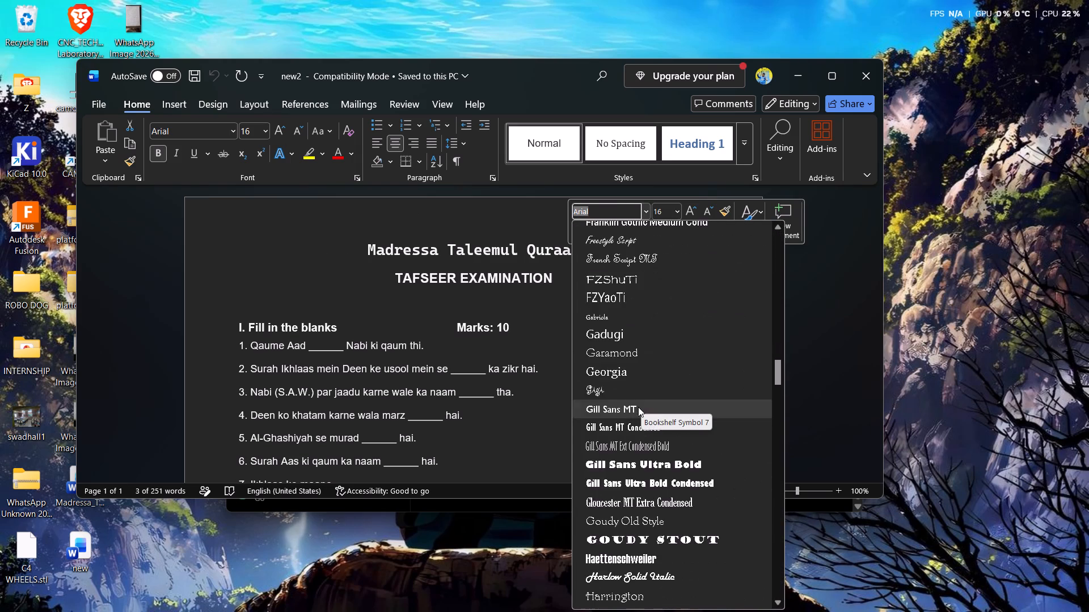
pyautogui.scroll(-10, 638, 407)
pyautogui.scroll(-13, 639, 406)
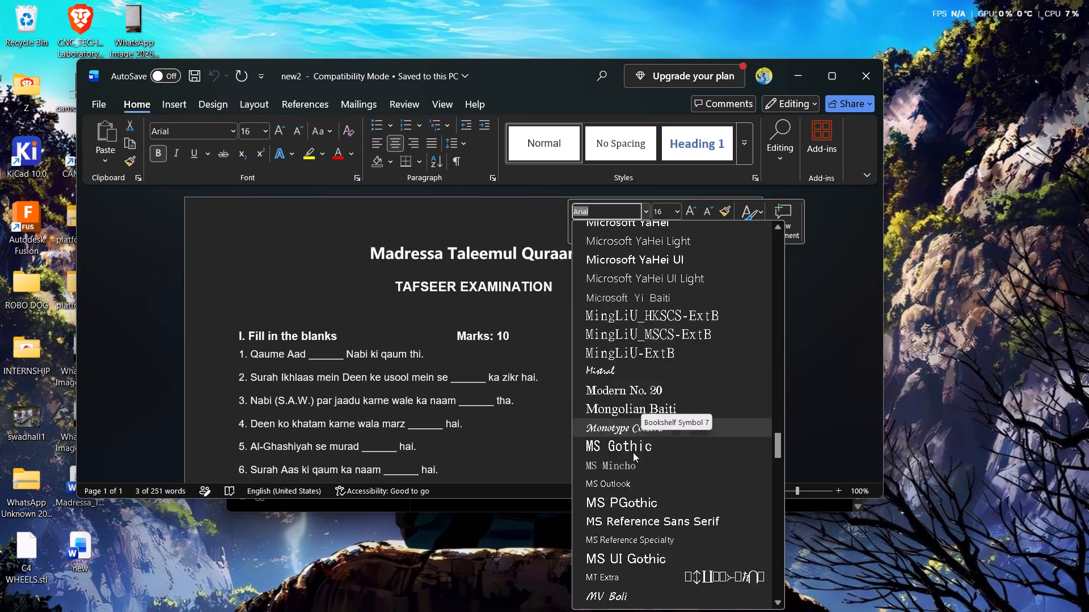
pyautogui.scroll(-9, 627, 462)
pyautogui.scroll(-14, 625, 471)
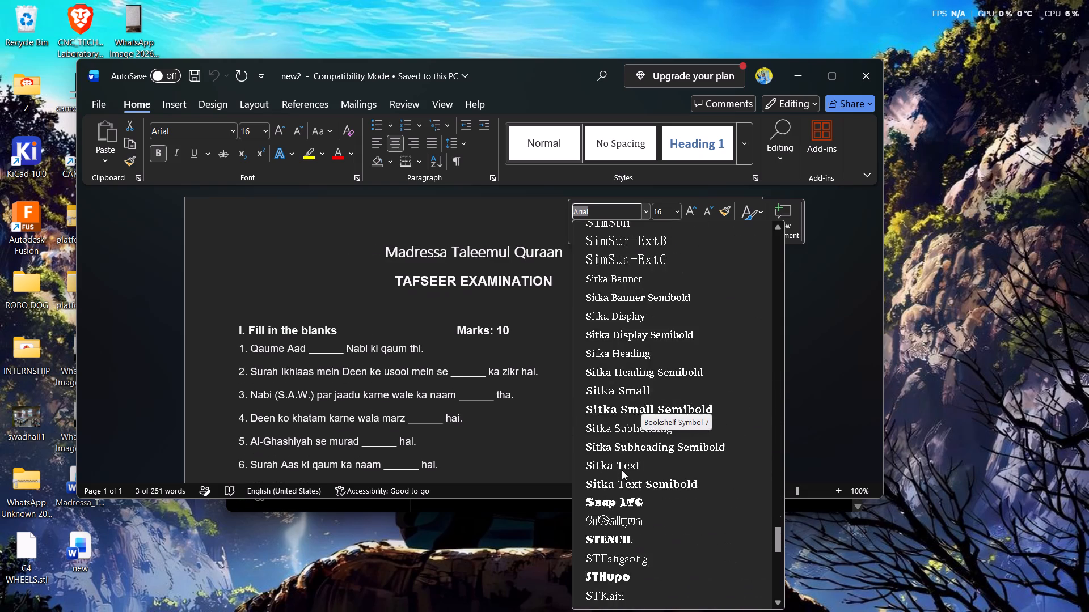
pyautogui.scroll(-9, 622, 470)
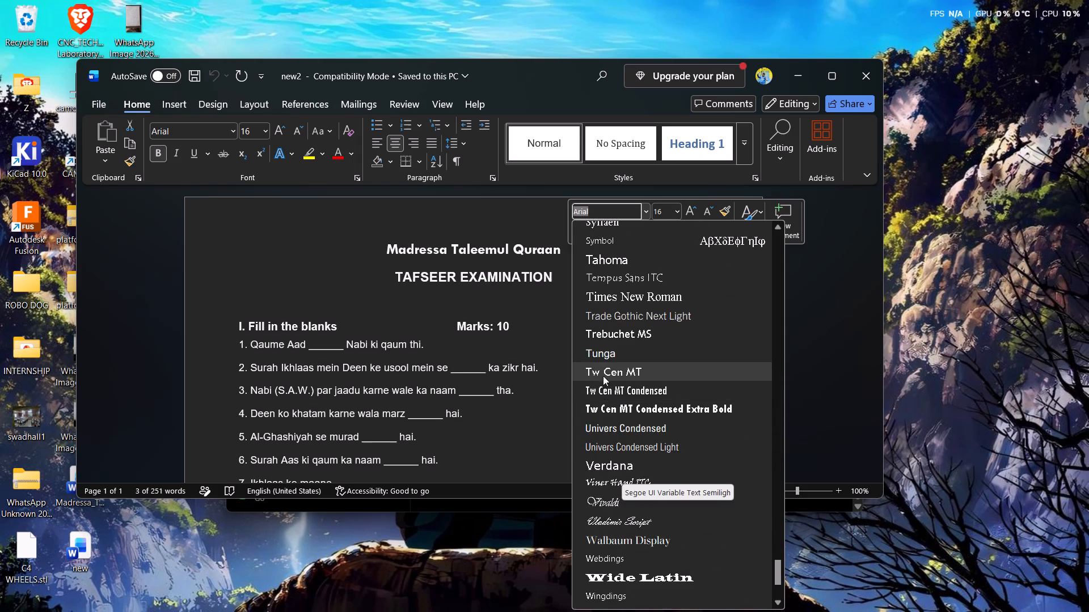
pyautogui.click(620, 294)
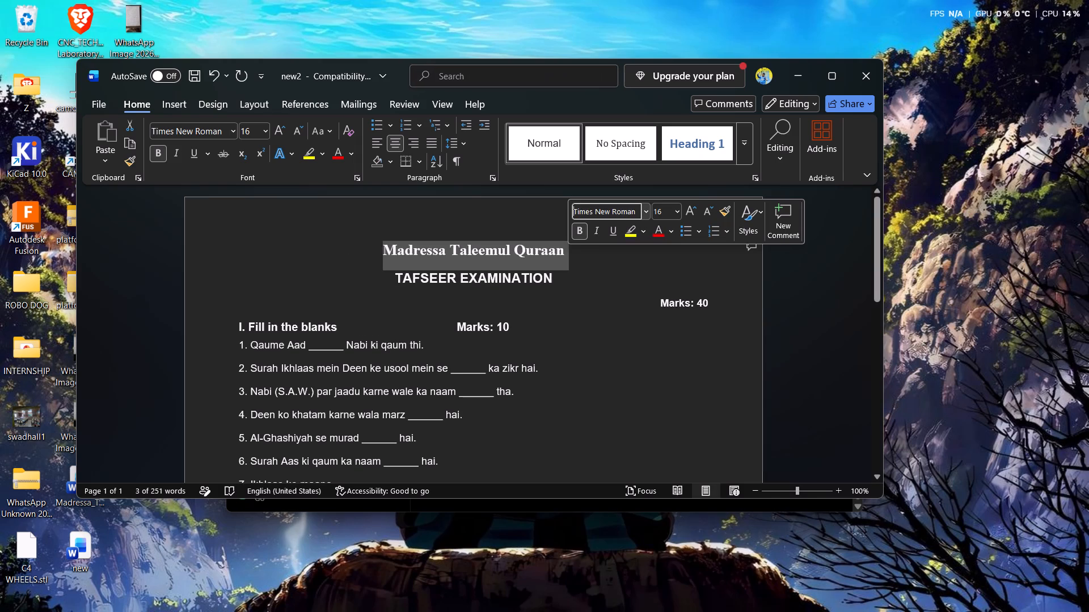
pyautogui.click(679, 210)
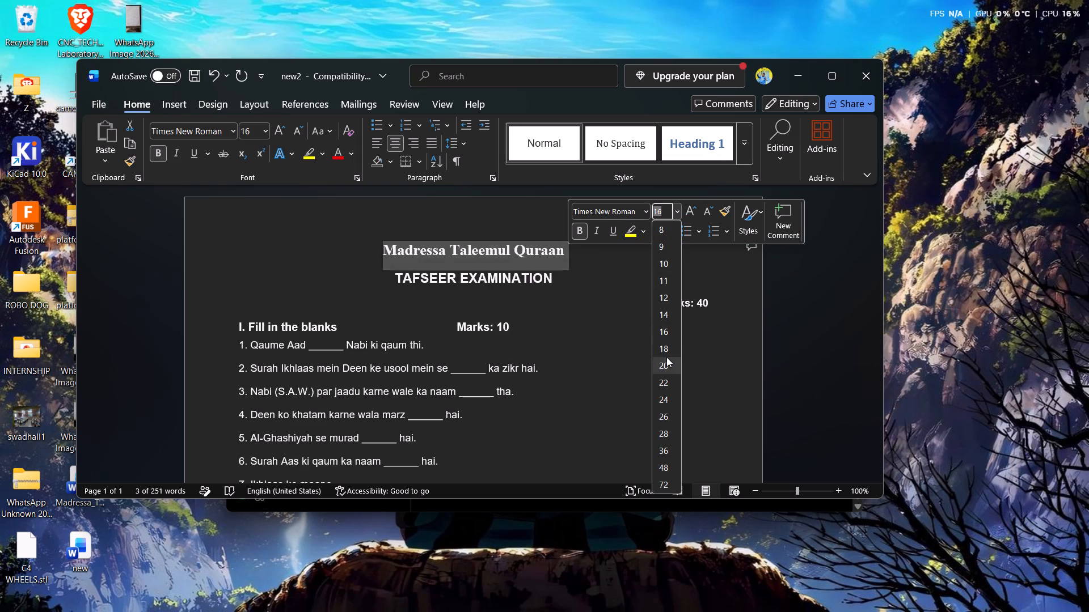
pyautogui.click(666, 357)
# Format the subtitle "TAFSEER EXAMINATION" as Times New Roman, size 16.
pyautogui.moveTo(558, 287); pyautogui.dragTo(408, 277)
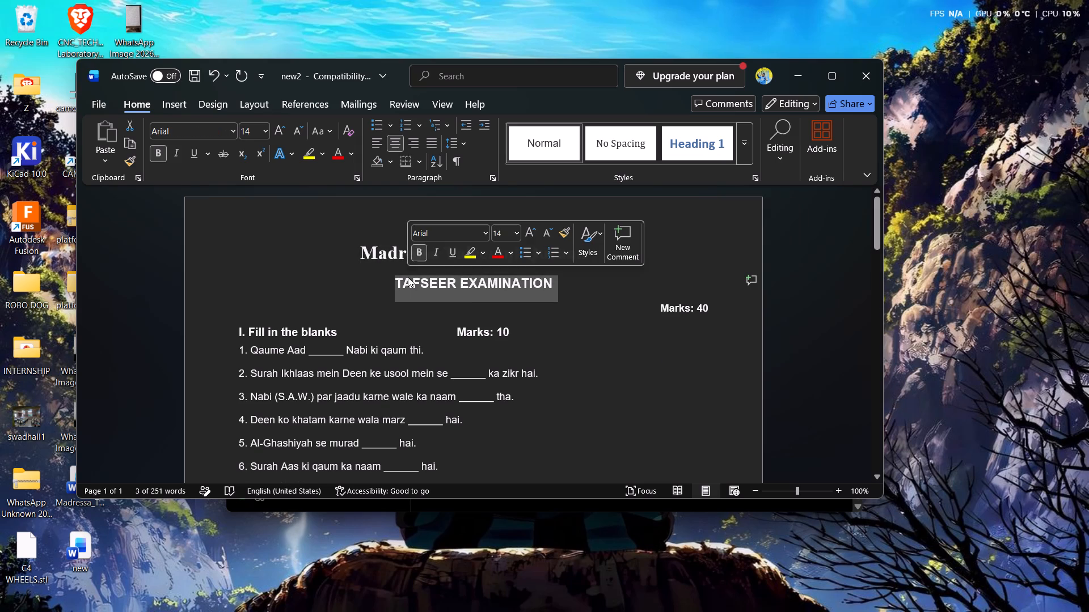
pyautogui.click(517, 235)
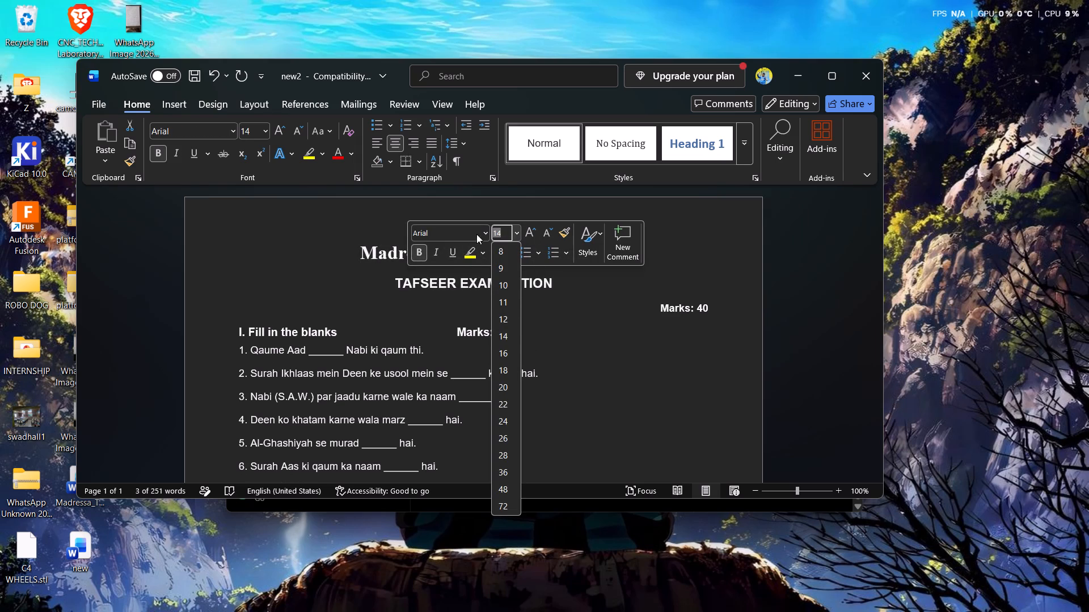
pyautogui.click(487, 231)
pyautogui.scroll(-5, 505, 448)
pyautogui.scroll(7, 499, 461)
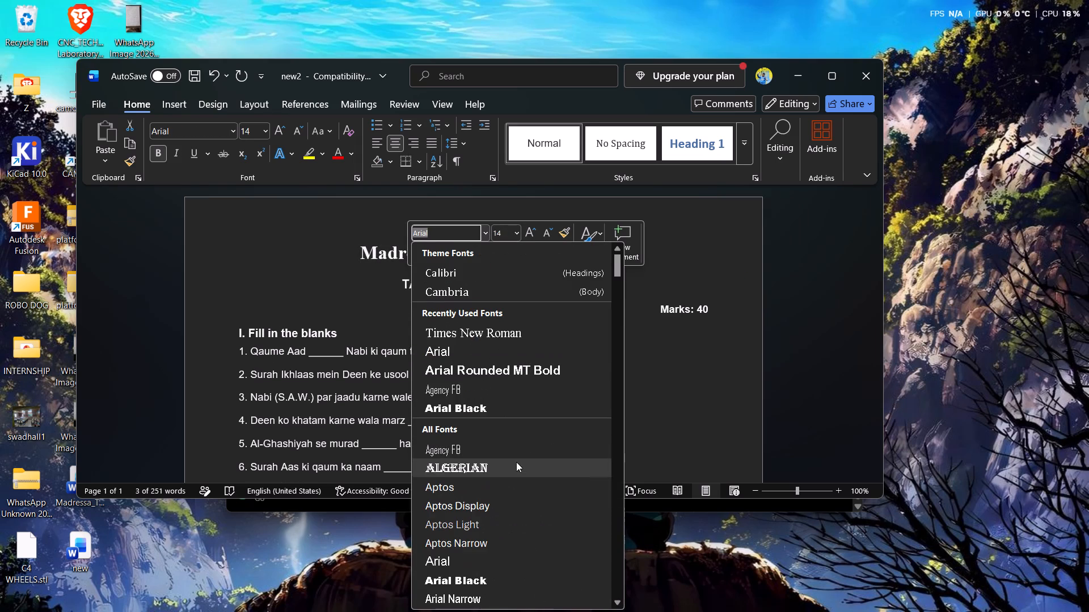
pyautogui.click(470, 338)
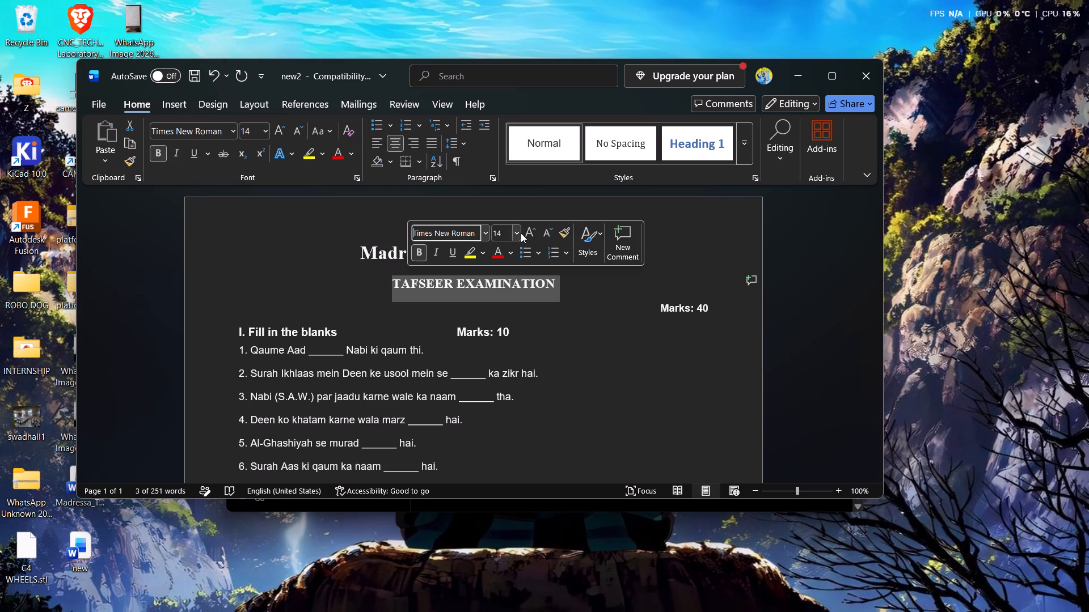
pyautogui.click(521, 233)
pyautogui.click(505, 350)
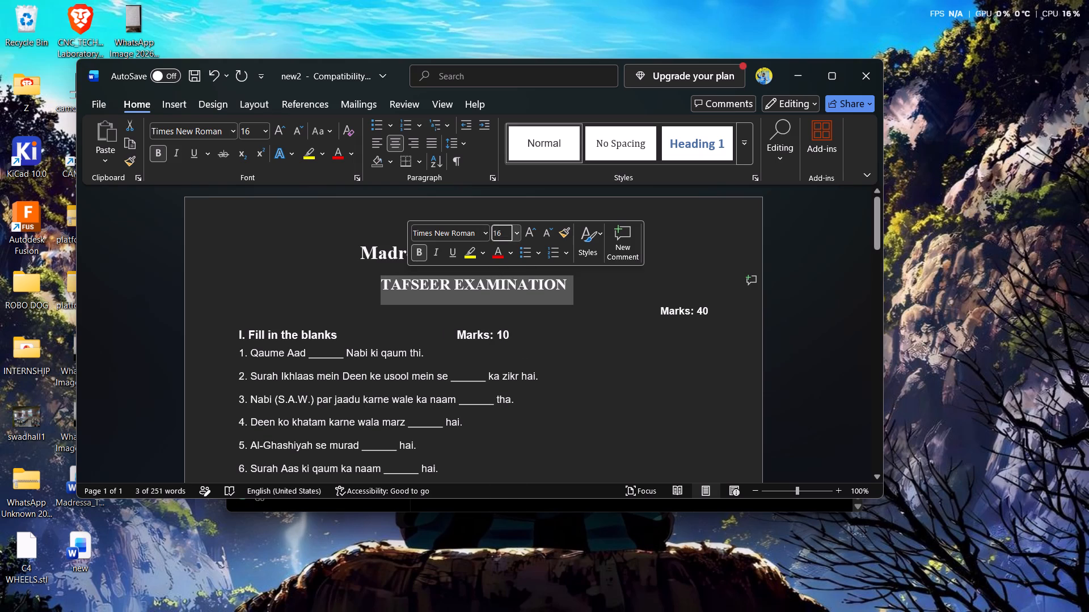
# Change the font of everything from the "I. Fill in the blanks" heading through the "End of Question Paper" line to Times New Roman.
pyautogui.moveTo(235, 328); pyautogui.dragTo(488, 416)
pyautogui.scroll(-10, 524, 414)
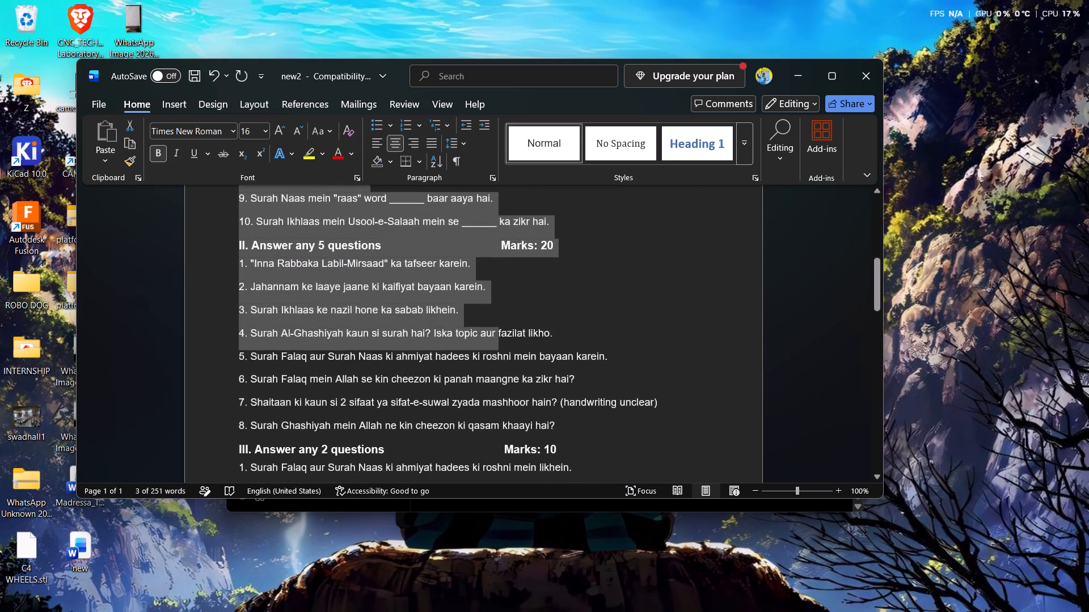
pyautogui.moveTo(488, 416); pyautogui.dragTo(569, 335)
pyautogui.scroll(-10, 488, 416)
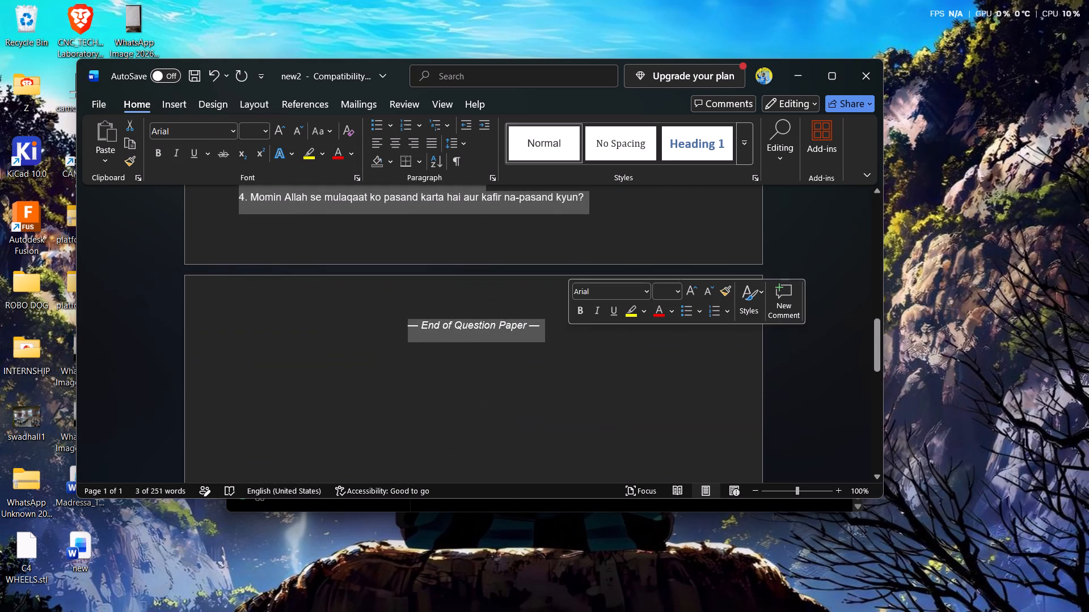
pyautogui.click(643, 291)
pyautogui.click(631, 390)
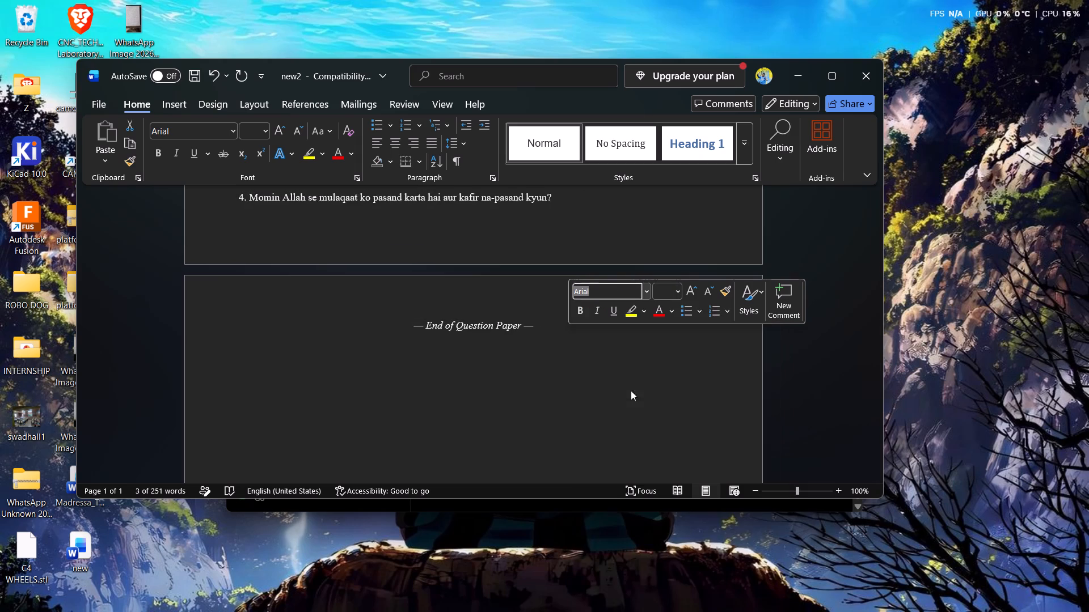
pyautogui.scroll(10, 488, 401)
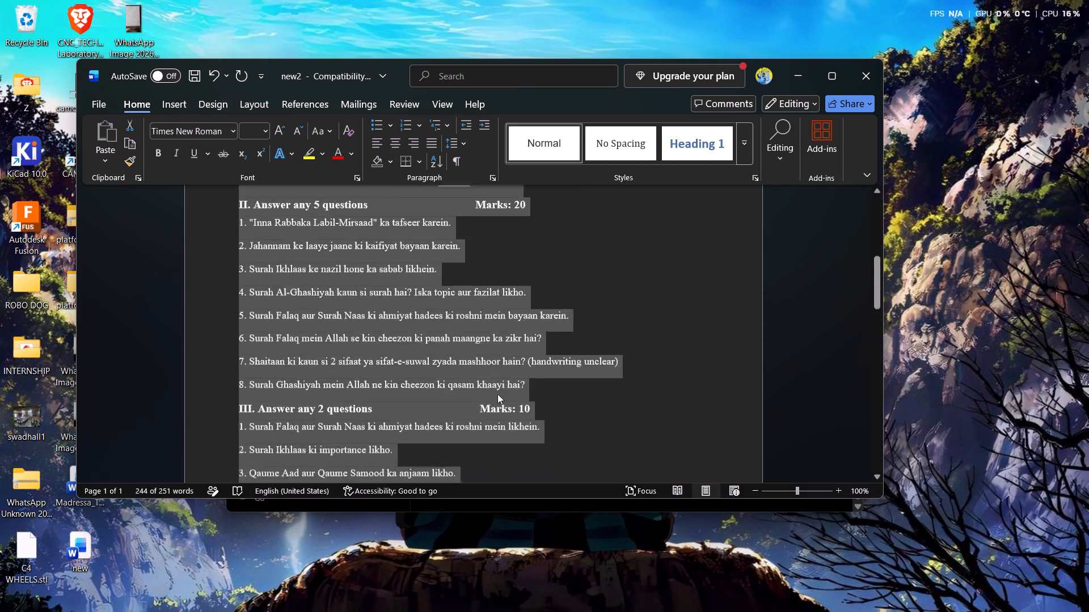
pyautogui.scroll(6, 497, 394)
pyautogui.scroll(5, 769, 360)
pyautogui.click(806, 382)
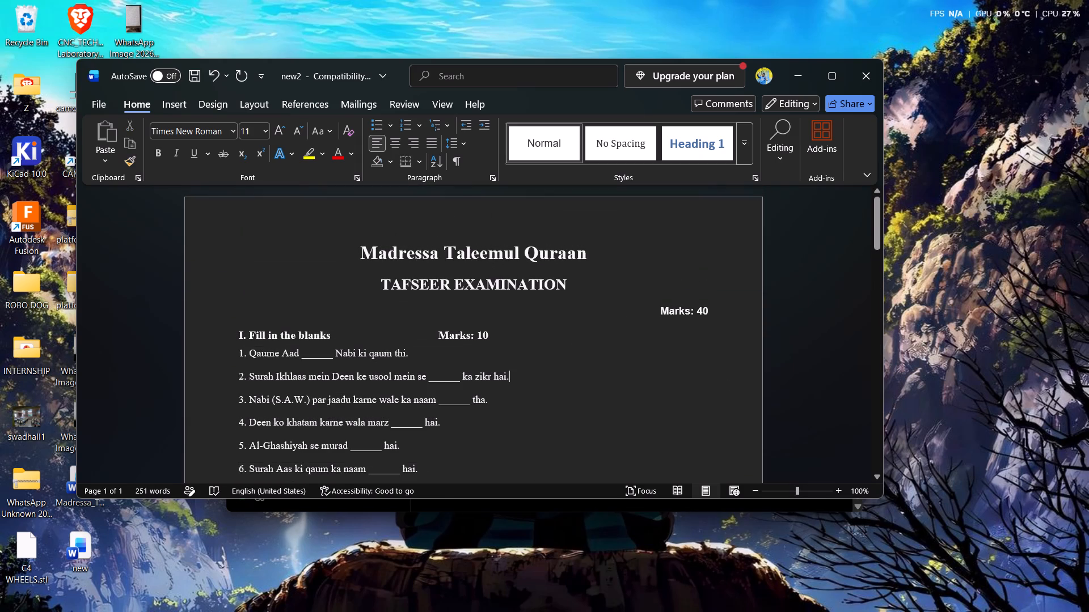
# Maximize the document window and shift "Marks: 10" on the "I. Fill in the blanks" line across to near the page's right margin.
pyautogui.scroll(-2, 649, 381)
pyautogui.click(822, 83)
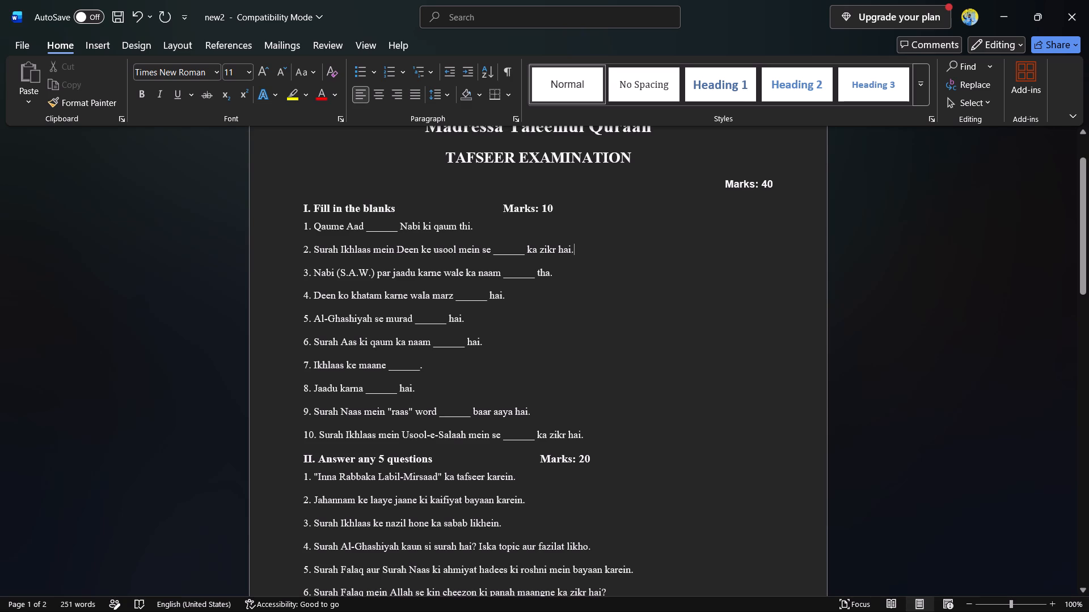
pyautogui.click(501, 212)
pyautogui.press('Tab')
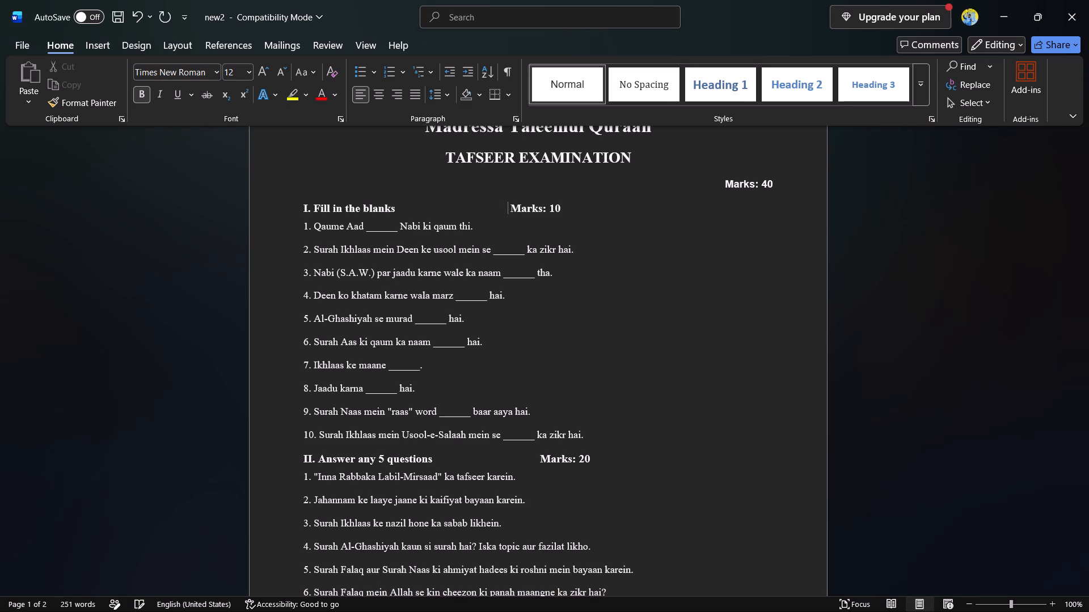
pyautogui.press('Tab')
pyautogui.press('Tab')
pyautogui.press('Tab')
pyautogui.press('Tab')
pyautogui.press('Tab')
pyautogui.press('Tab')
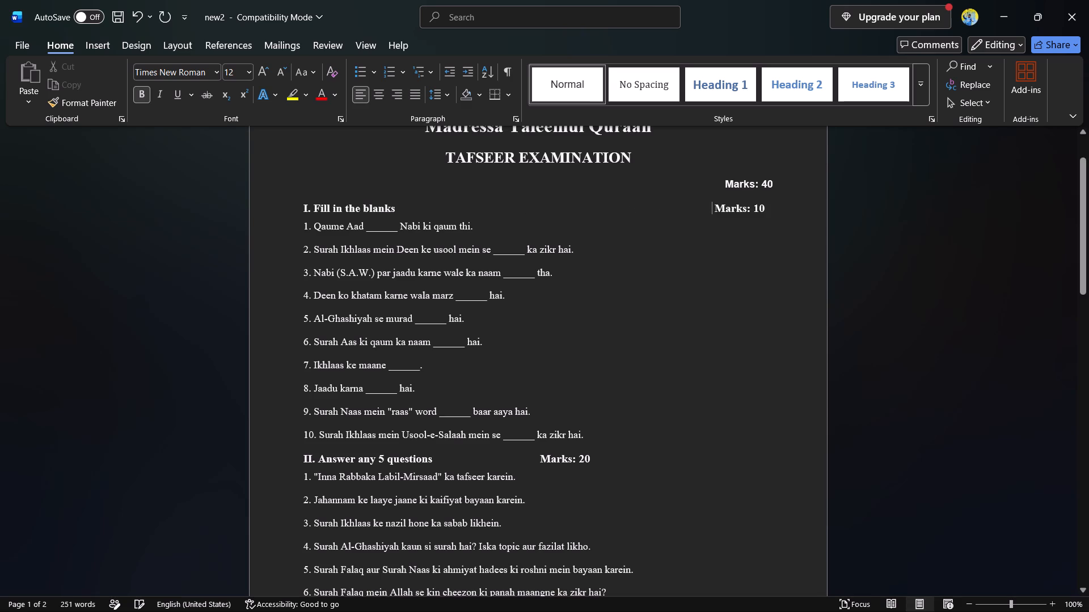
# Delete the text of question 10 under "I. Fill in the blanks", keeping its number.
pyautogui.scroll(-1, 579, 322)
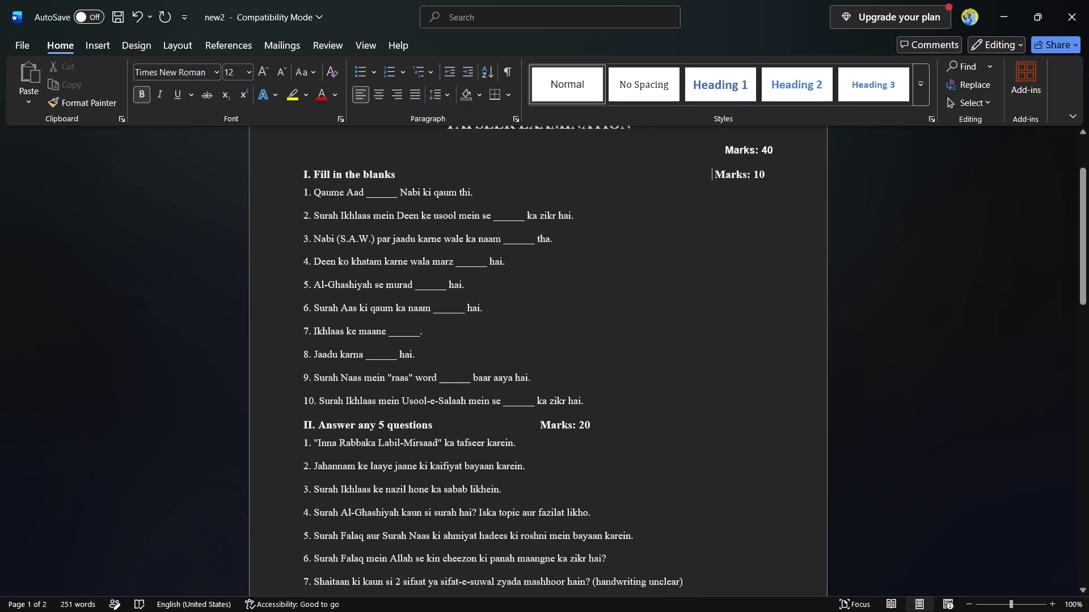
pyautogui.moveTo(593, 401); pyautogui.dragTo(309, 401)
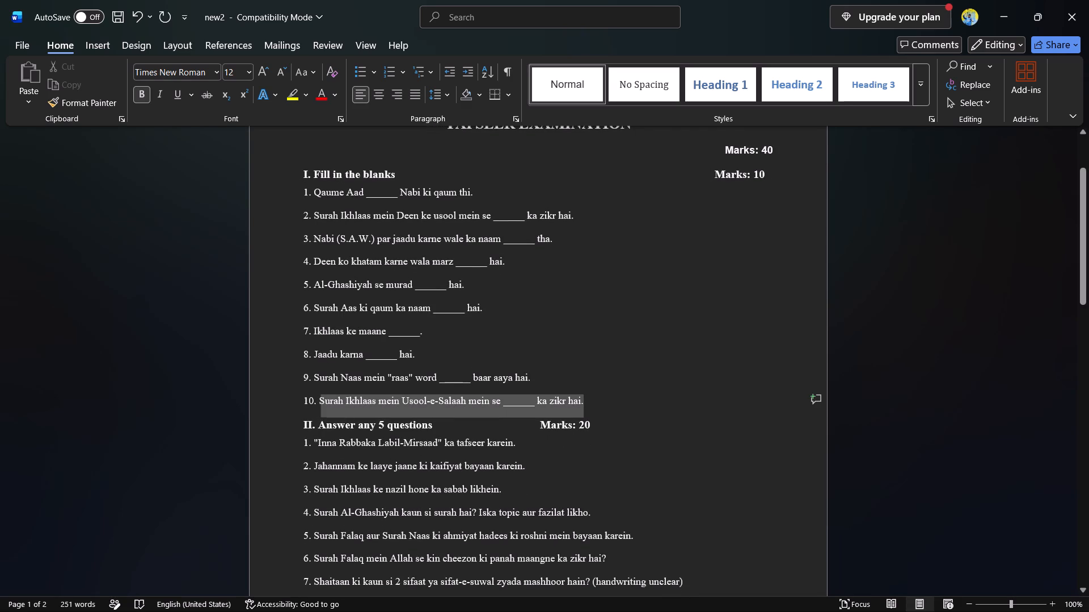
pyautogui.moveTo(309, 401); pyautogui.dragTo(286, 401)
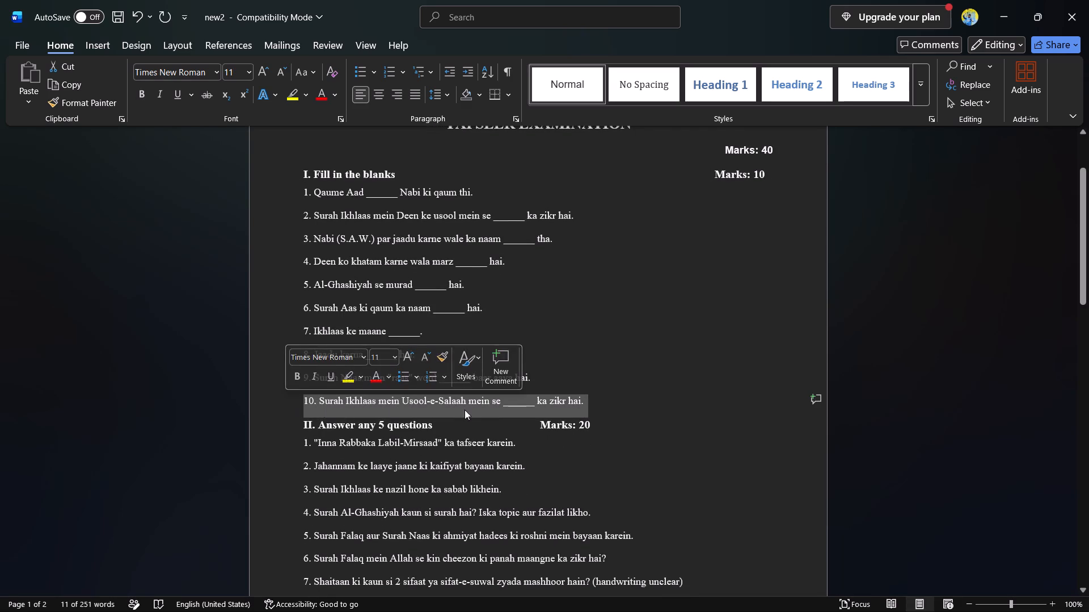
pyautogui.click(588, 405)
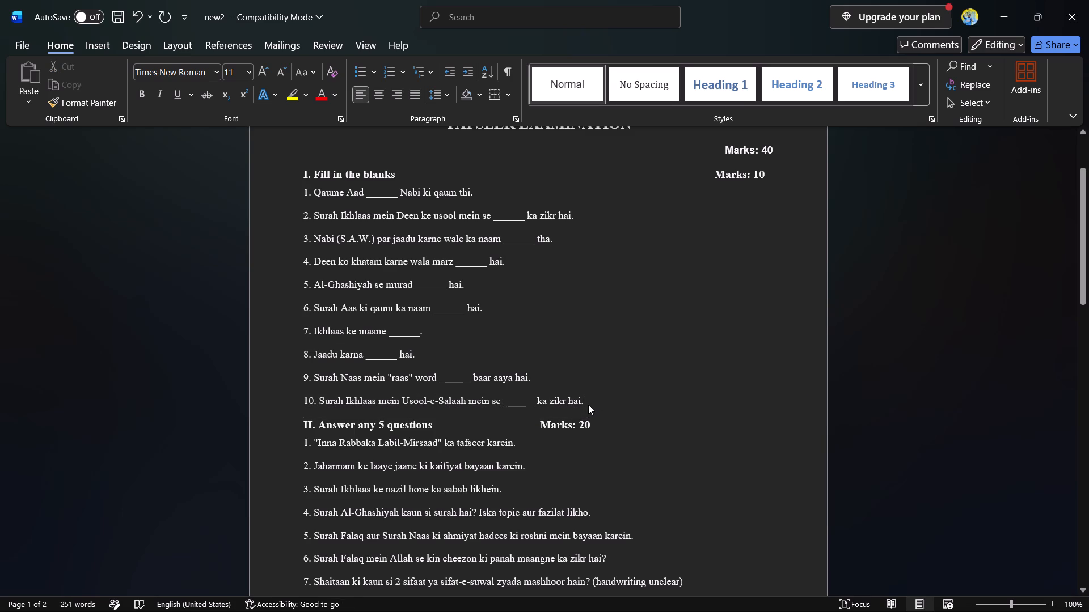
pyautogui.press('BackSpace')
pyautogui.press('BackSpace')
pyautogui.press('BackSpace')
pyautogui.press('BackSpace')
pyautogui.press('BackSpace')
pyautogui.press('BackSpace')
pyautogui.press('BackSpace')
pyautogui.press('BackSpace')
pyautogui.press('BackSpace')
pyautogui.press('BackSpace')
pyautogui.press('BackSpace')
pyautogui.press('BackSpace')
pyautogui.press('BackSpace')
pyautogui.press('BackSpace')
pyautogui.press('BackSpace')
pyautogui.press('BackSpace')
pyautogui.press('BackSpace')
pyautogui.press('BackSpace')
pyautogui.press('BackSpace')
pyautogui.press('BackSpace')
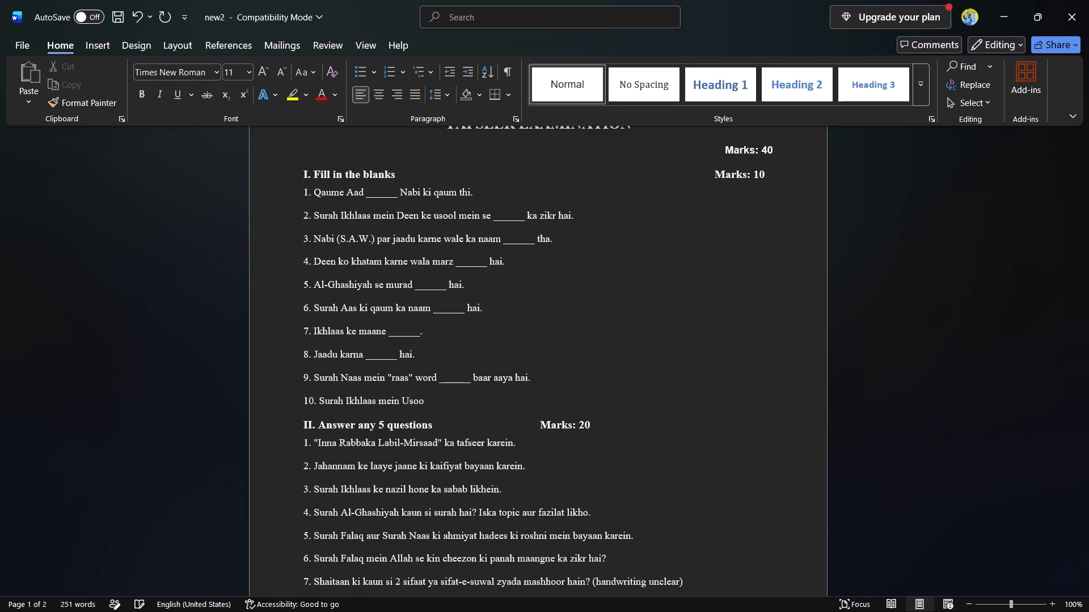
pyautogui.press('BackSpace')
pyautogui.press('BackSpace')
pyautogui.press('BackSpace')
pyautogui.press('BackSpace')
pyautogui.press('BackSpace')
pyautogui.press('BackSpace')
pyautogui.press('BackSpace')
pyautogui.press('BackSpace')
pyautogui.press('BackSpace')
pyautogui.press('BackSpace')
pyautogui.press('BackSpace')
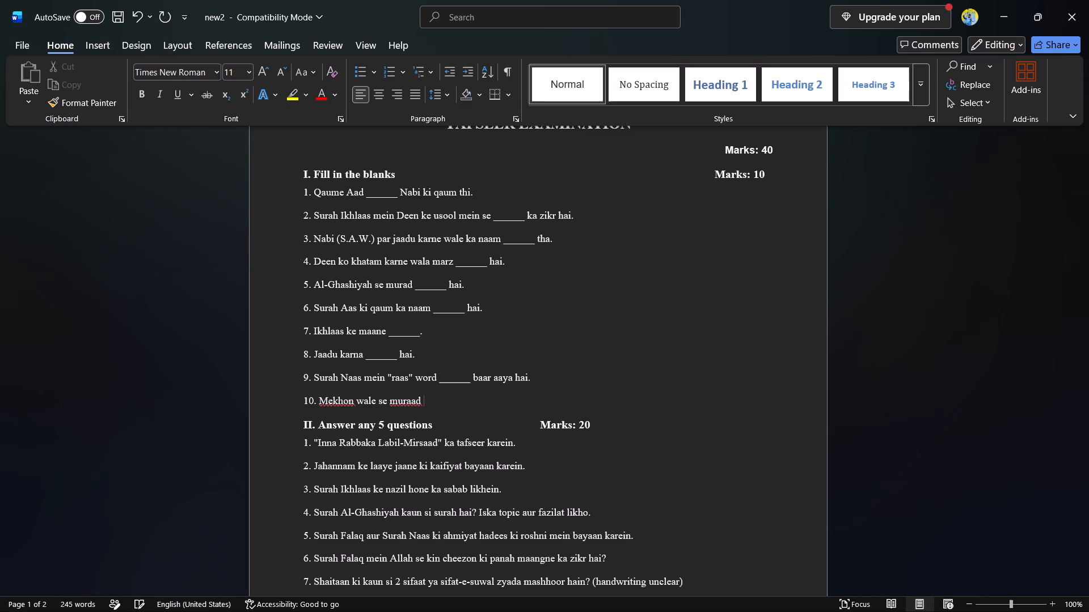
pyautogui.press('BackSpace')
pyautogui.write('_______')
pyautogui.write('hai')
pyautogui.hotkey('shift', '?')
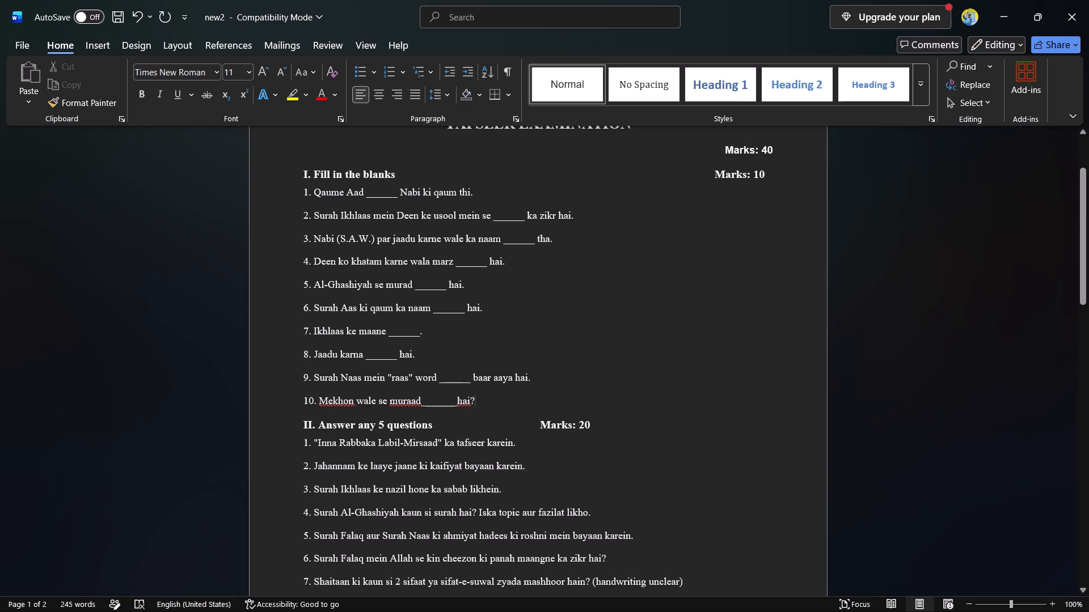
# Shift "Marks: 20" on the "II. Answer any 5 questions" line across to near the page's right margin.
pyautogui.click(540, 419)
pyautogui.press('Tab')
pyautogui.press('Tab')
pyautogui.press('Tab')
pyautogui.press('Tab')
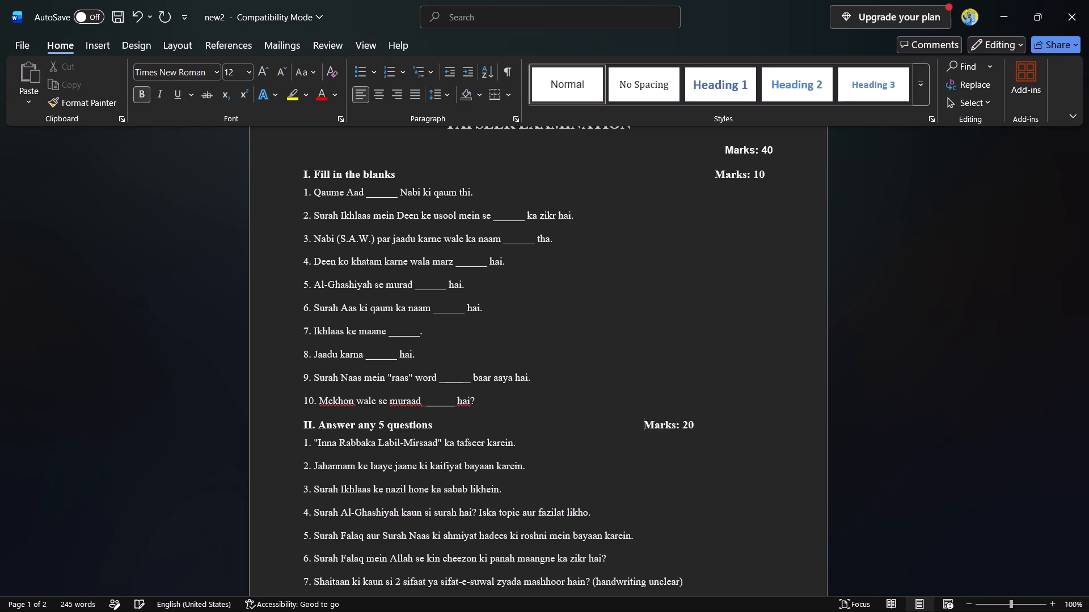
pyautogui.press('Tab')
pyautogui.press('Tab')
# Delete question 5 about the ahmiyat of Surah Falaq and Surah Naas from section II, including its empty line.
pyautogui.scroll(-1, 773, 411)
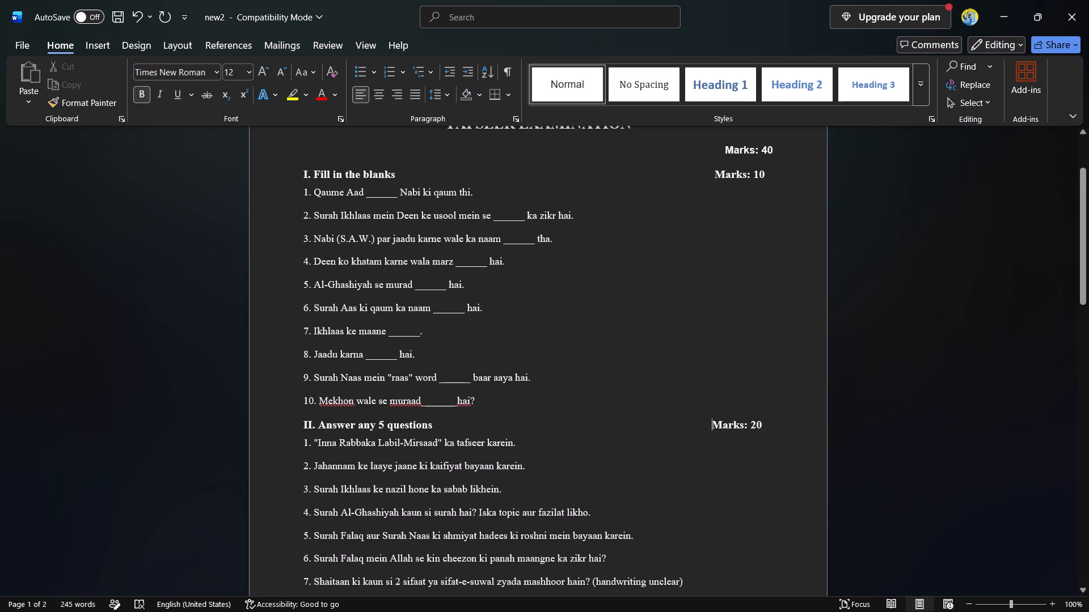
pyautogui.scroll(-4, 773, 411)
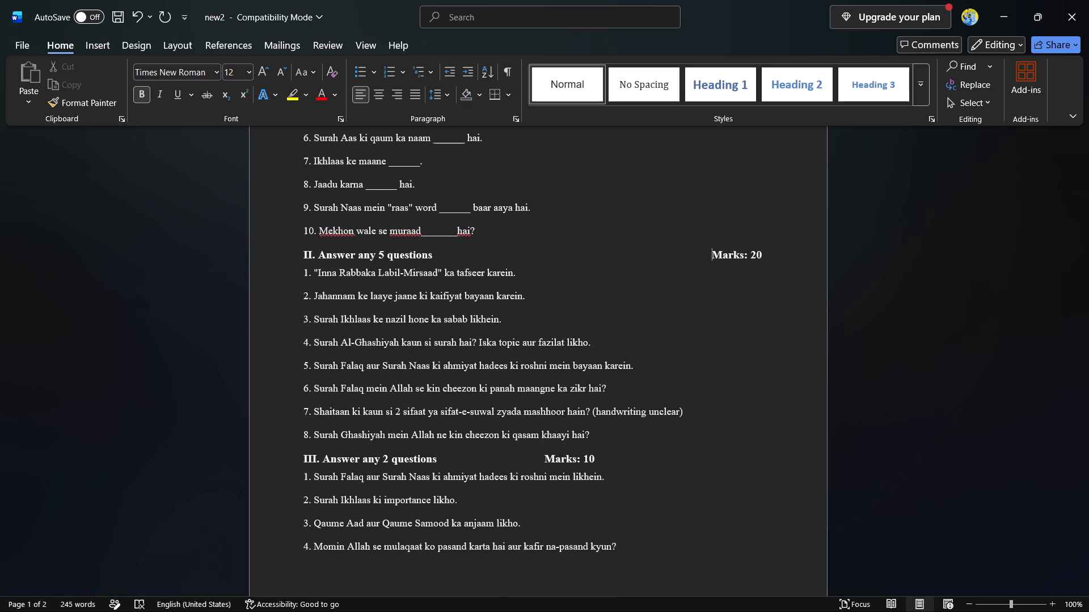
pyautogui.scroll(2, 773, 411)
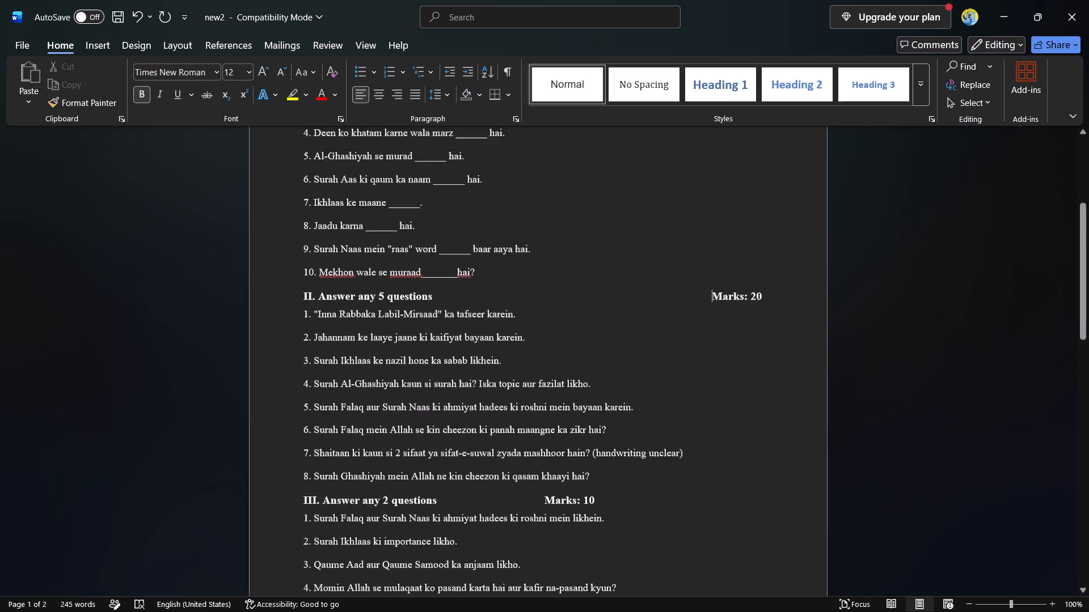
pyautogui.scroll(4, 773, 411)
pyautogui.scroll(-5, 773, 411)
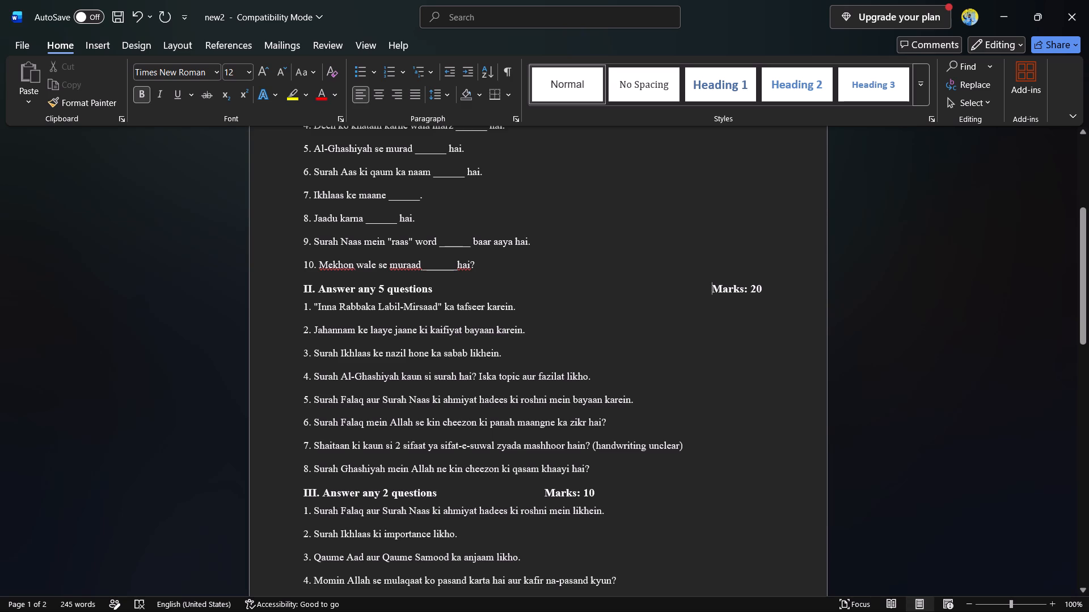
pyautogui.moveTo(311, 401); pyautogui.dragTo(670, 407)
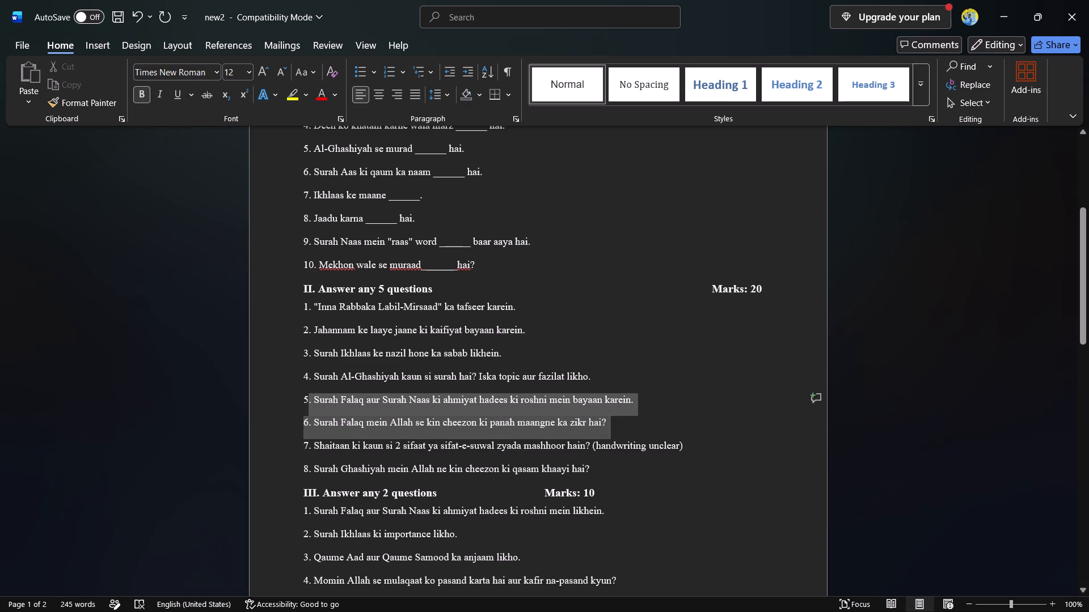
pyautogui.moveTo(670, 407); pyautogui.dragTo(647, 397)
pyautogui.press('BackSpace')
pyautogui.press('BackSpace')
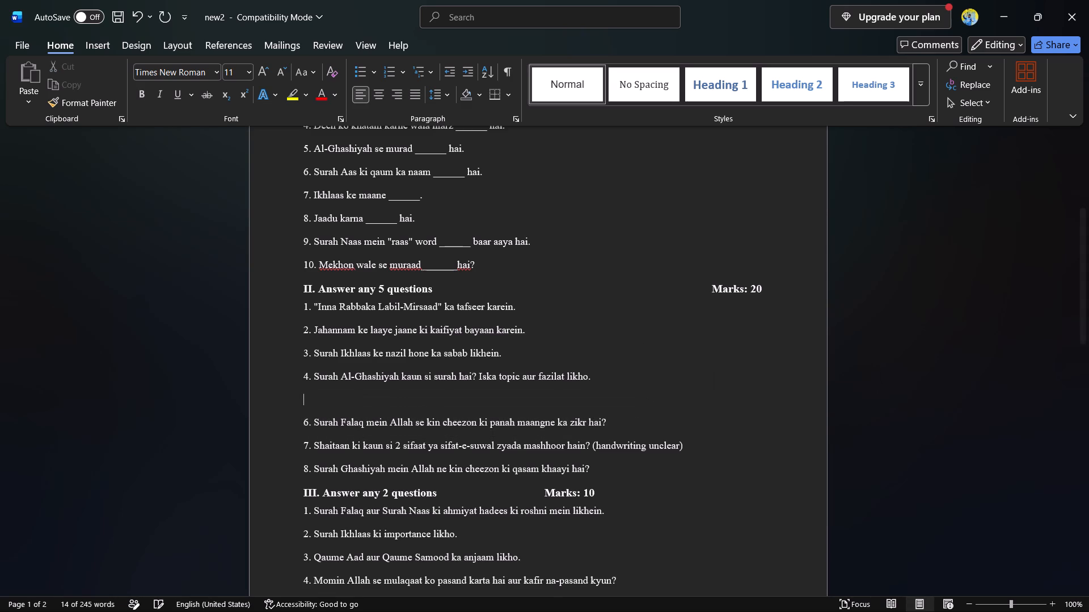
pyautogui.press('BackSpace')
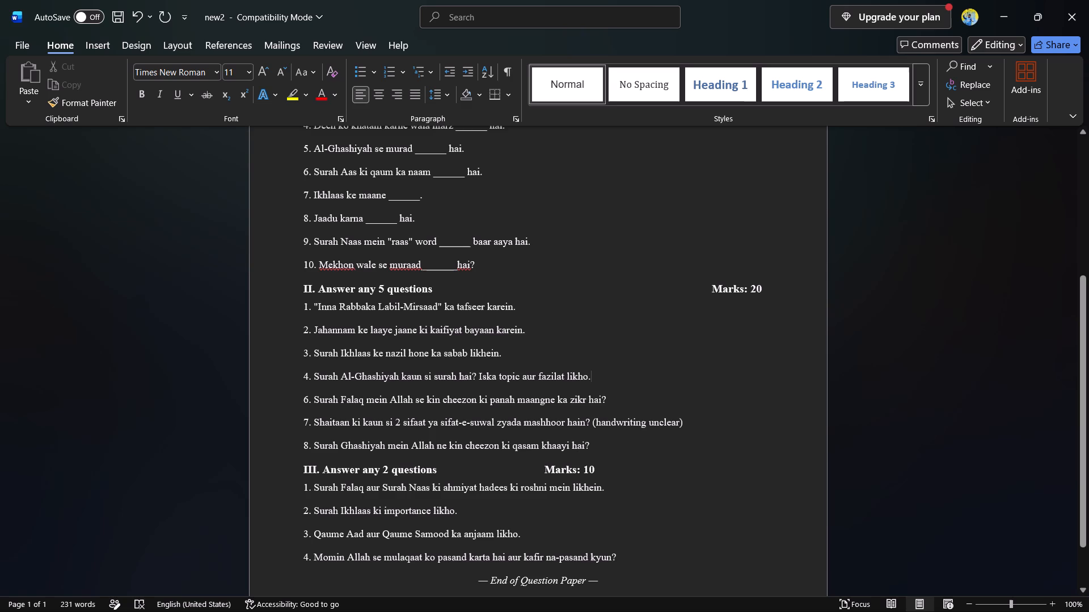
# Renumber the three questions following question 4 in section II as 5, 6 and 7.
pyautogui.click(308, 402)
pyautogui.press('BackSpace')
pyautogui.press('5')
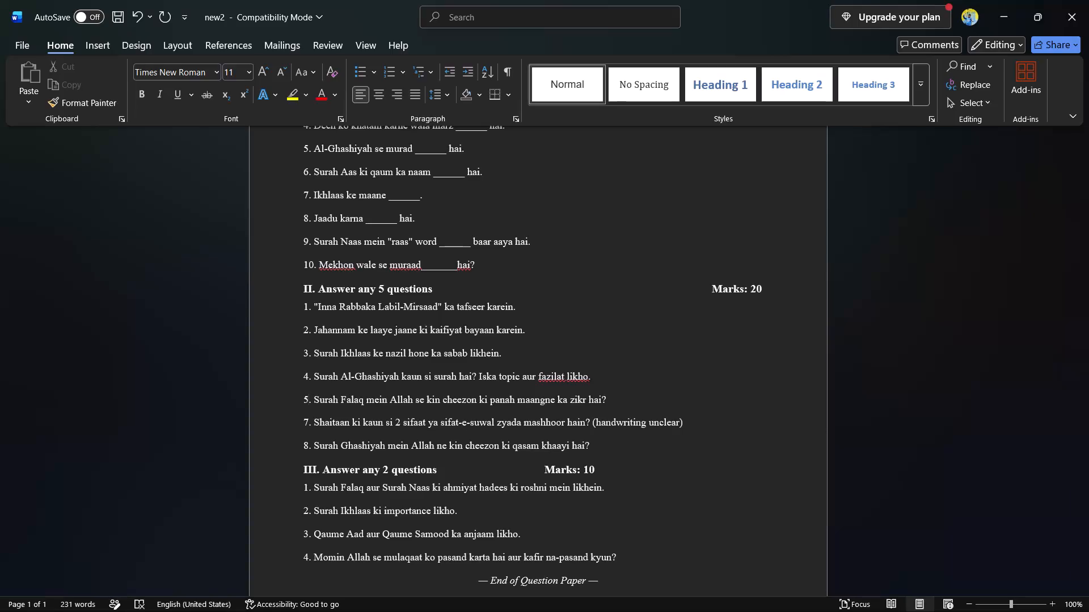
pyautogui.click(305, 420)
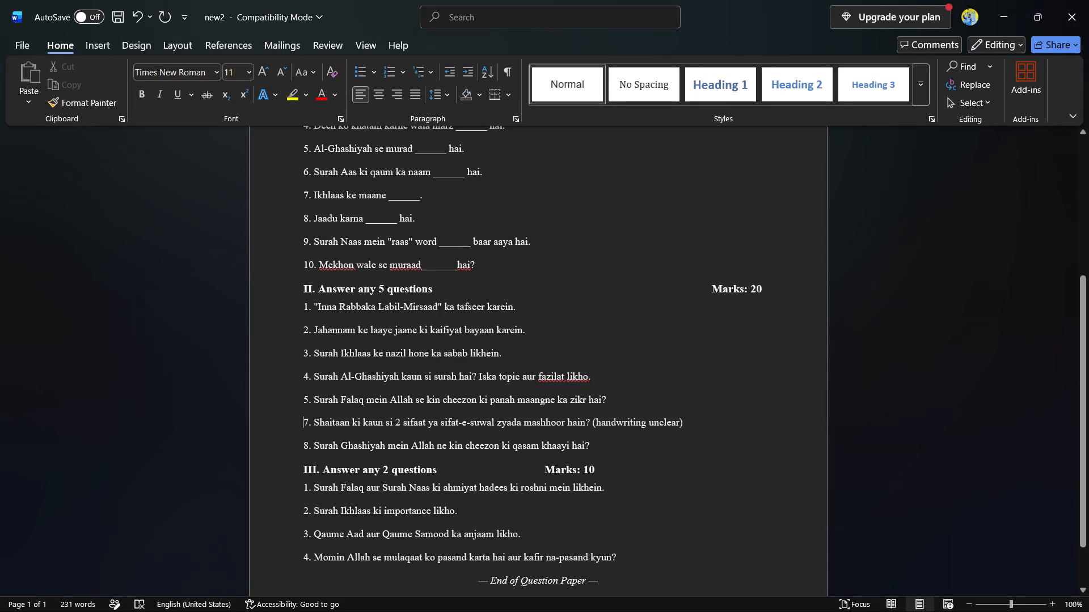
pyautogui.press('Delete')
pyautogui.press('9')
pyautogui.press('BackSpace')
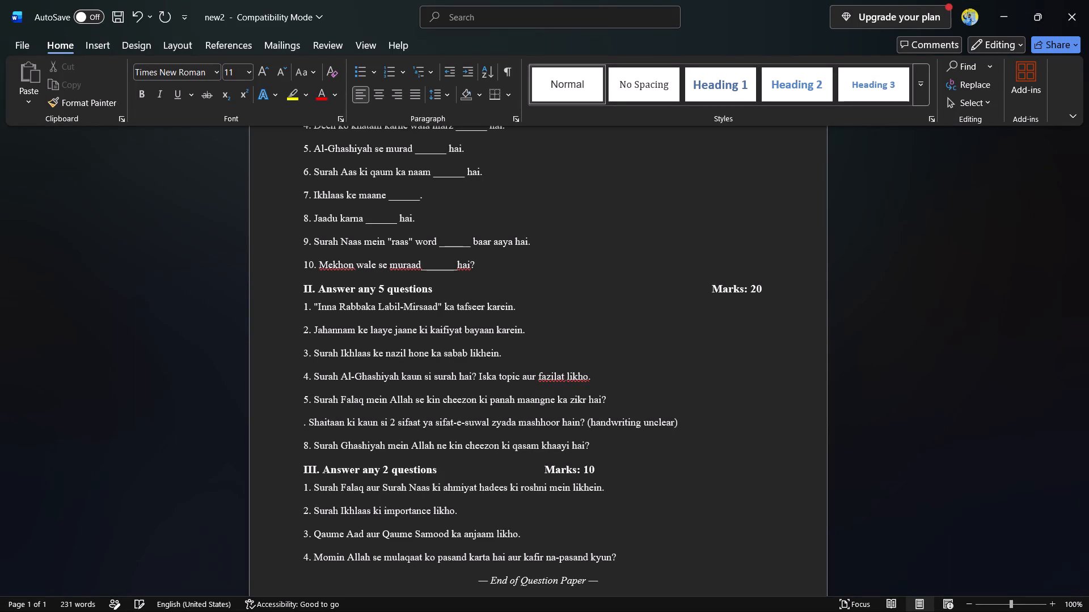
pyautogui.press('6')
pyautogui.press('Down')
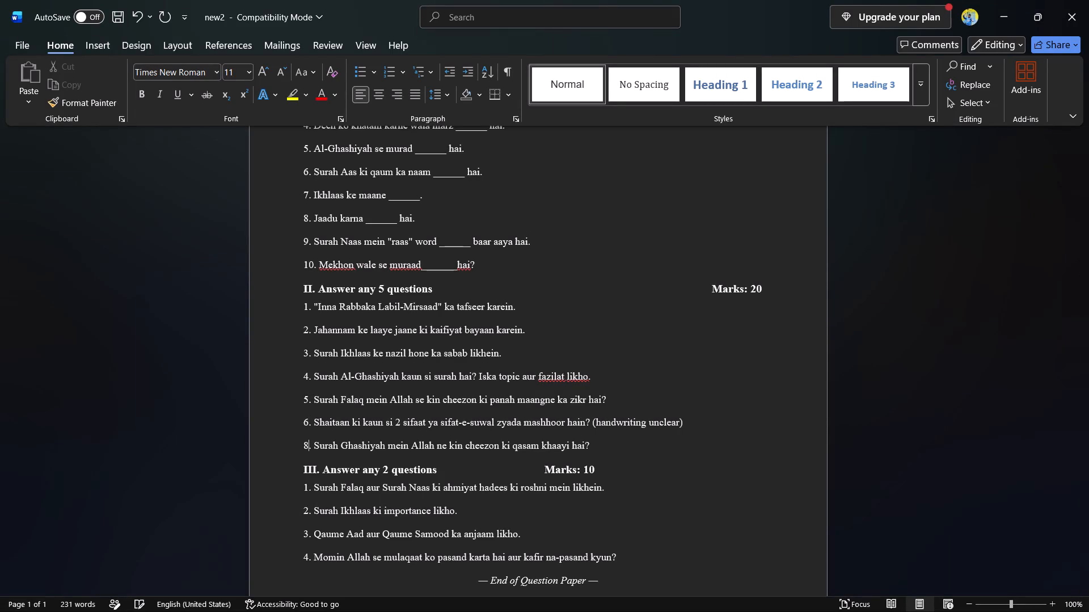
pyautogui.press('BackSpace')
pyautogui.press('7')
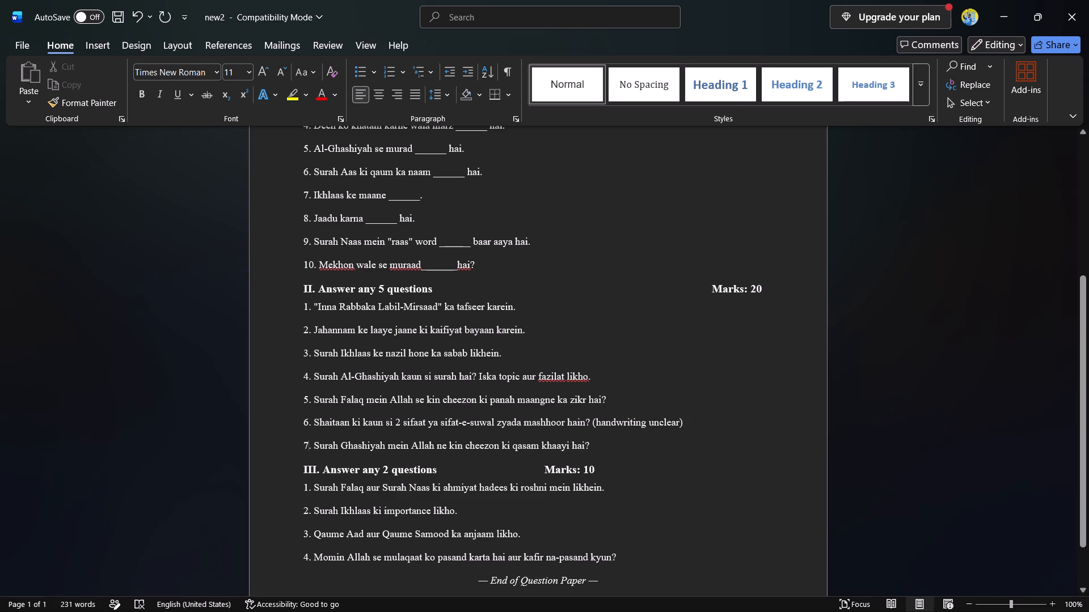
# Remove the "(handwriting unclear)" note from the end of question 6 in section II.
pyautogui.moveTo(594, 418); pyautogui.dragTo(695, 437)
pyautogui.press('BackSpace')
# Set the "I. Fill in the blanks" heading line and its ten questions to font size 16.
pyautogui.scroll(4, 427, 392)
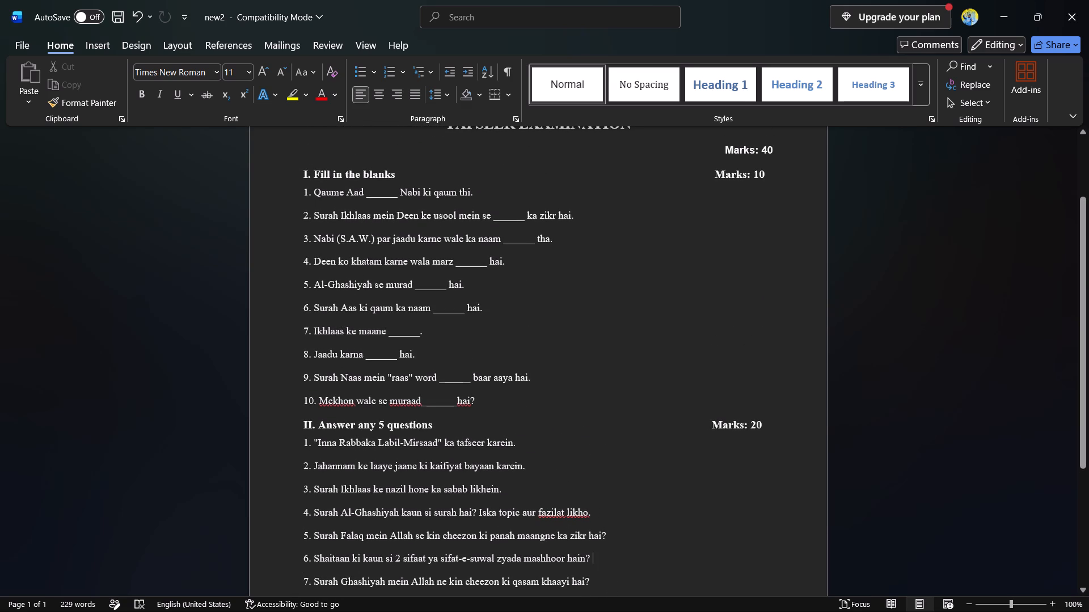
pyautogui.moveTo(297, 166); pyautogui.dragTo(487, 399)
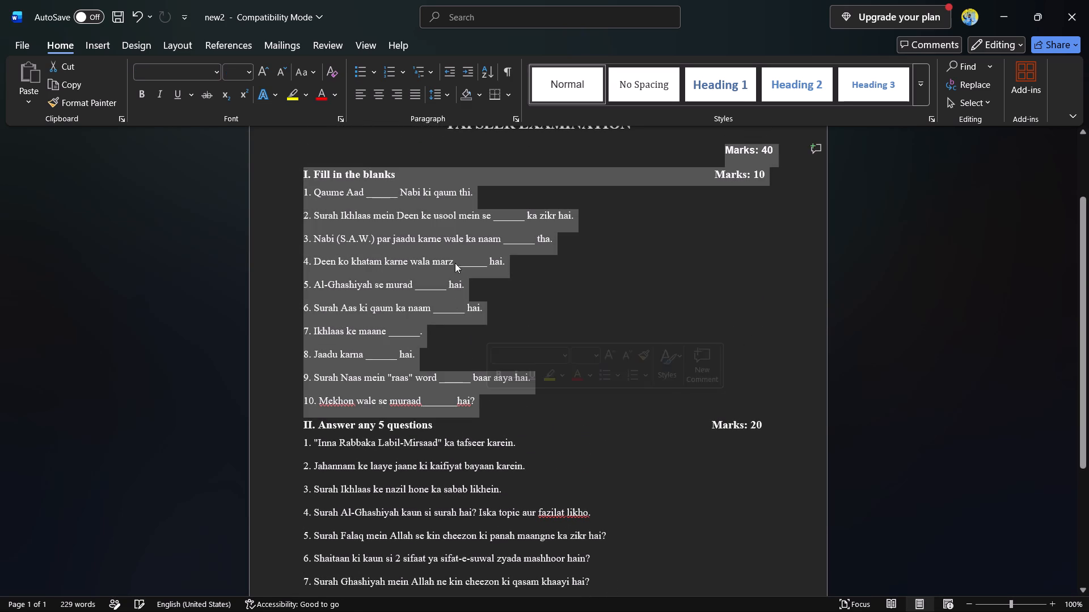
pyautogui.click(676, 279)
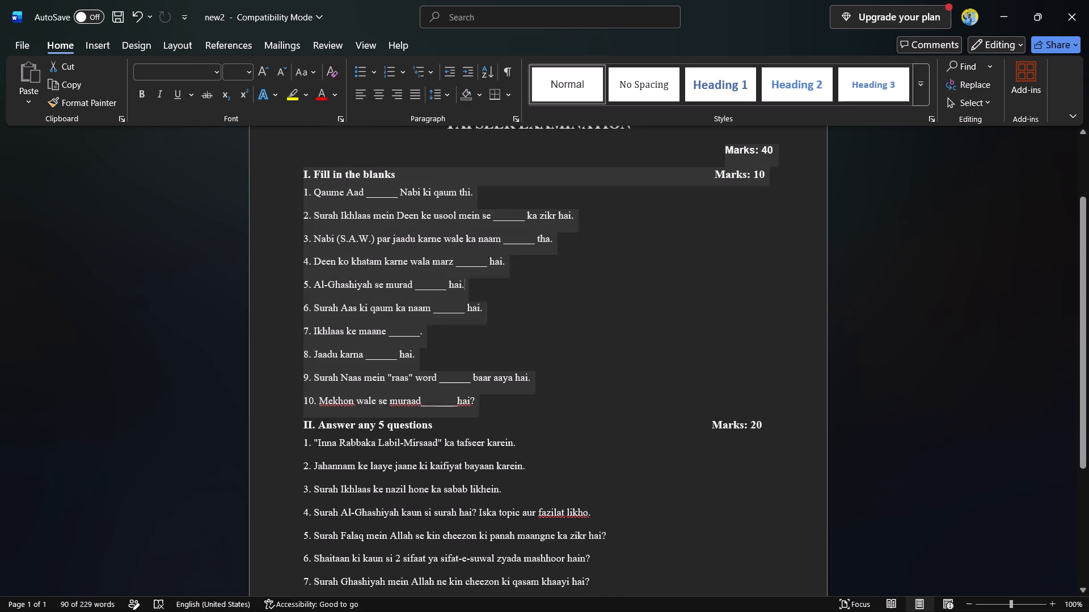
pyautogui.moveTo(299, 170); pyautogui.dragTo(571, 384)
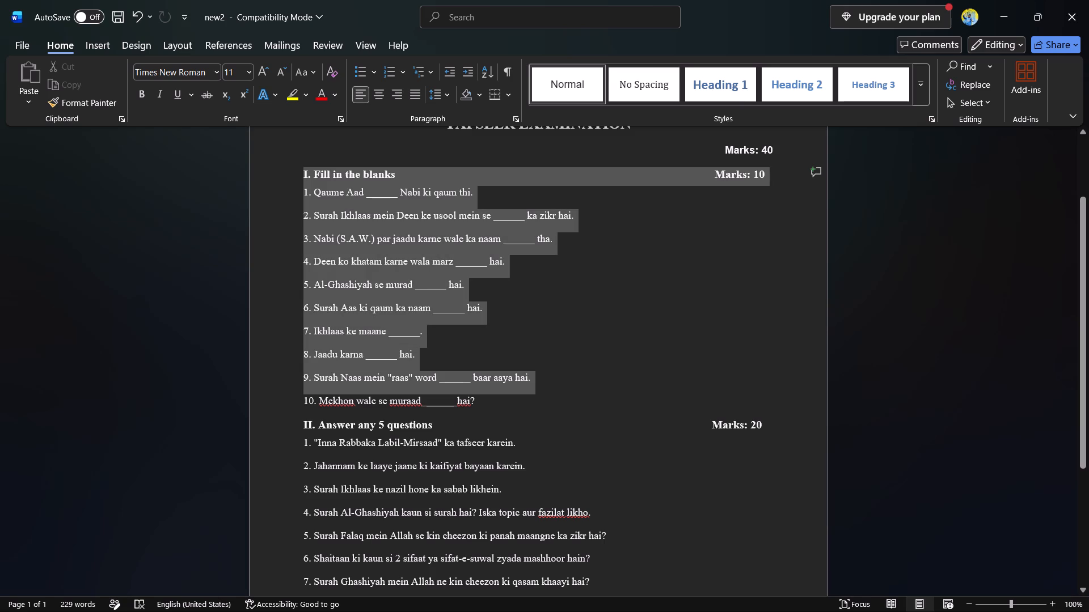
pyautogui.moveTo(571, 384); pyautogui.dragTo(521, 402)
pyautogui.click(630, 359)
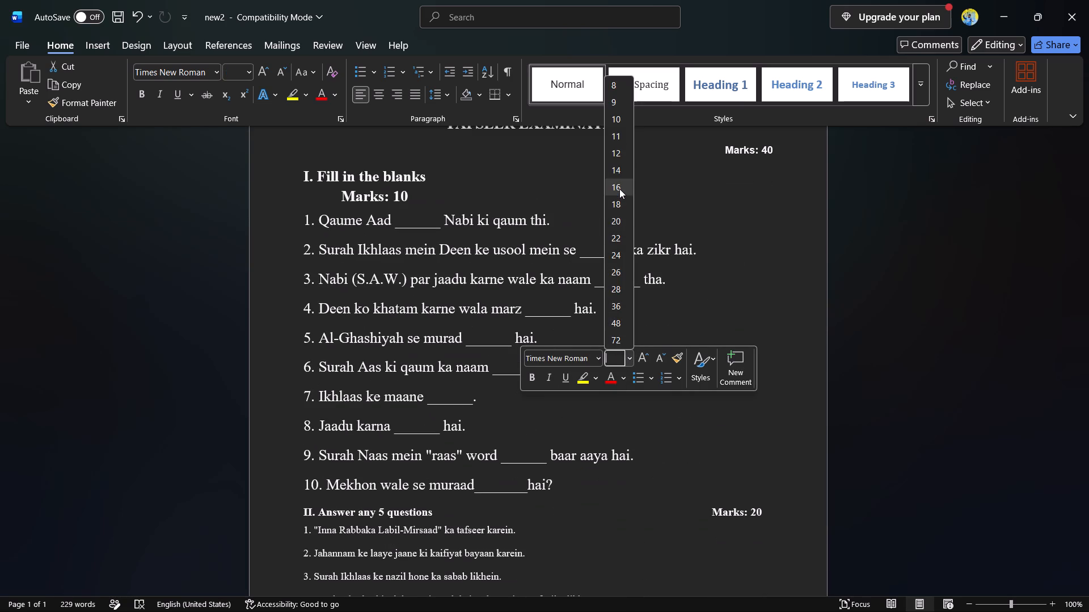
pyautogui.click(619, 189)
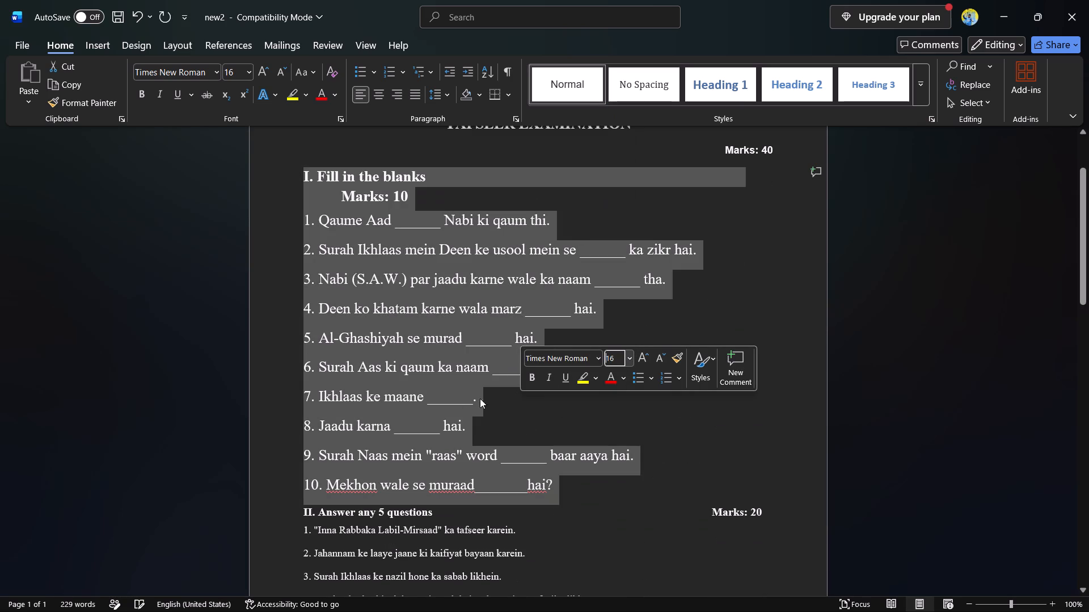
# Remove spacing before "Marks: 10" so it sits back on the "I. Fill in the blanks" line near the page's right margin.
pyautogui.click(343, 202)
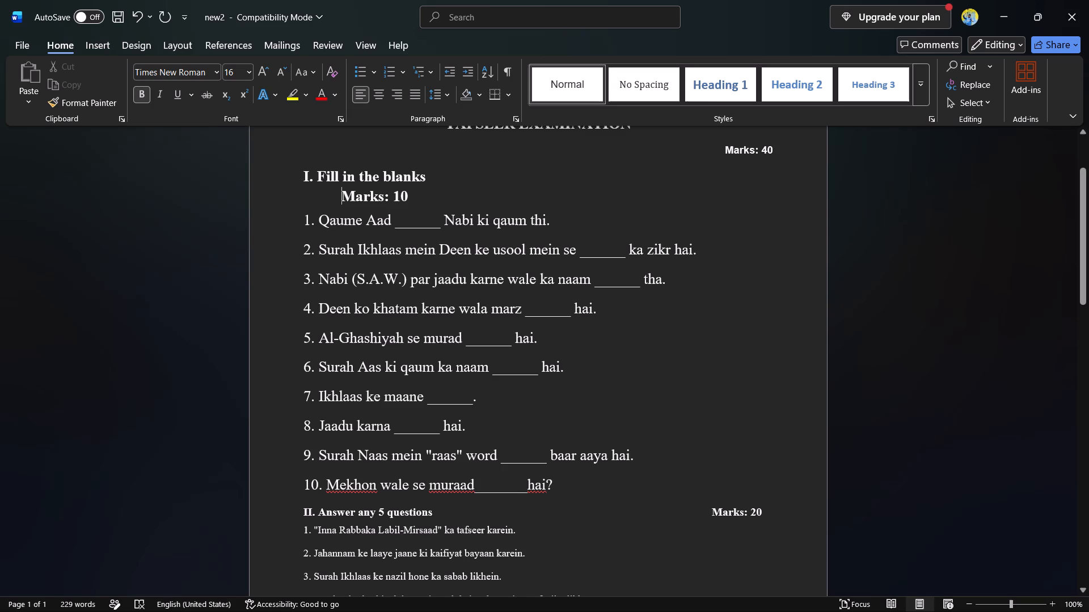
pyautogui.press('BackSpace')
pyautogui.press('BackSpace')
pyautogui.press('BackSpace')
pyautogui.press('BackSpace')
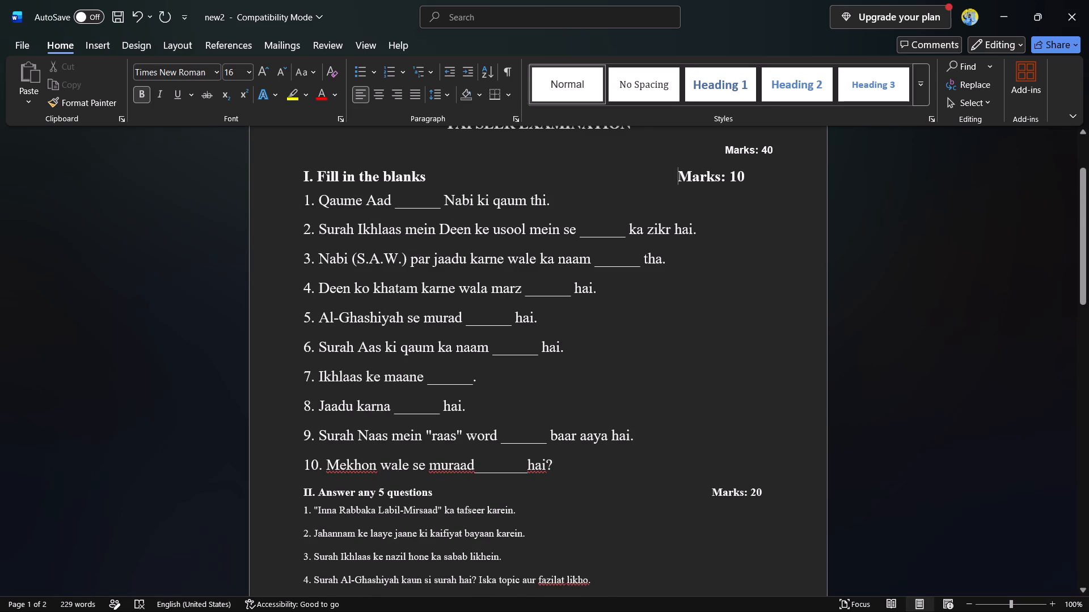
# Delete the wording after "2 sifaat" in question 6 of section II, keeping the question mark.
pyautogui.scroll(-5, 499, 491)
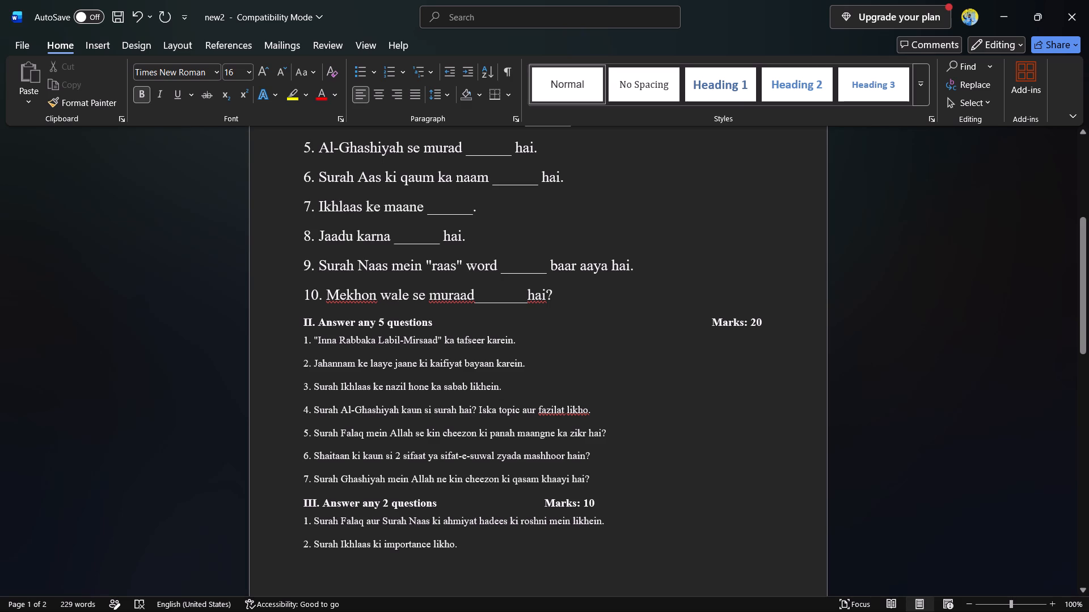
pyautogui.click(585, 460)
pyautogui.press('BackSpace')
pyautogui.press('BackSpace')
pyautogui.press('BackSpace')
pyautogui.press('BackSpace')
pyautogui.press('BackSpace')
pyautogui.press('BackSpace')
pyautogui.press('BackSpace')
pyautogui.press('BackSpace')
pyautogui.press('BackSpace')
pyautogui.press('BackSpace')
pyautogui.press('BackSpace')
pyautogui.press('BackSpace')
pyautogui.press('BackSpace')
pyautogui.press('BackSpace')
pyautogui.press('BackSpace')
pyautogui.press('BackSpace')
pyautogui.press('BackSpace')
pyautogui.press('BackSpace')
pyautogui.press('BackSpace')
pyautogui.press('BackSpace')
pyautogui.press('BackSpace')
pyautogui.press('BackSpace')
pyautogui.press('BackSpace')
pyautogui.press('BackSpace')
pyautogui.press('BackSpace')
pyautogui.press('BackSpace')
pyautogui.press('BackSpace')
pyautogui.press('BackSpace')
pyautogui.press('BackSpace')
pyautogui.press('BackSpace')
pyautogui.press('BackSpace')
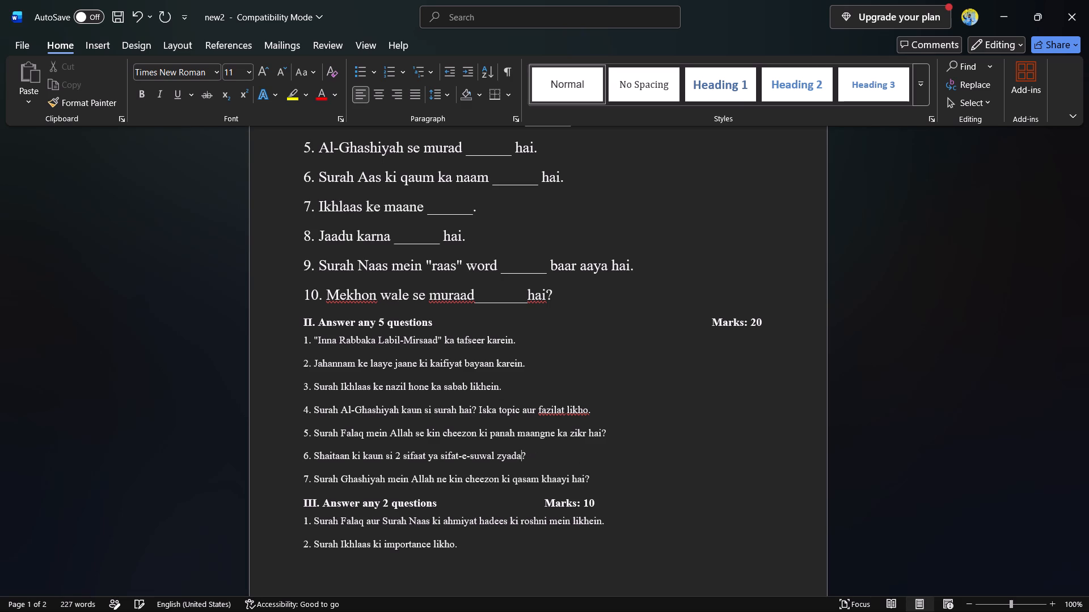
pyautogui.press('BackSpace')
pyautogui.press('BackSpace')
pyautogui.press('BackSpace')
pyautogui.press('BackSpace')
pyautogui.press('BackSpace')
pyautogui.press('BackSpace')
pyautogui.press('BackSpace')
pyautogui.press('BackSpace')
pyautogui.press('BackSpace')
pyautogui.press('BackSpace')
pyautogui.press('BackSpace')
pyautogui.hotkey('ctrl', 'z')
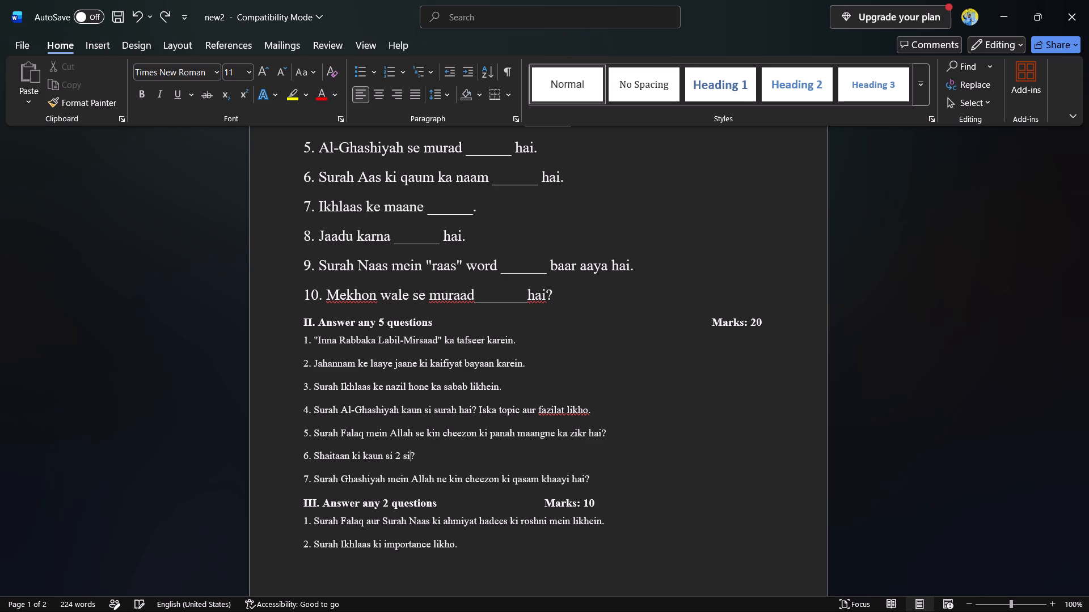
pyautogui.hotkey('ctrl', 'z')
pyautogui.hotkey('ctrl', 'z')
pyautogui.hotkey('ctrl', 'z')
pyautogui.hotkey('ctrl', 'z')
pyautogui.hotkey('ctrl', 'z')
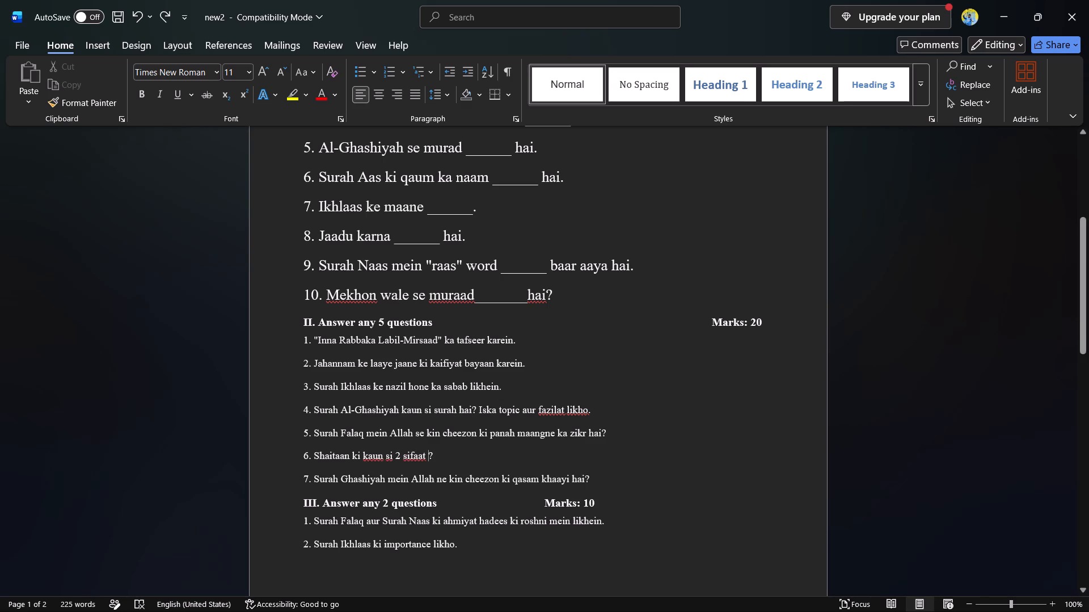
# Add "ka zikar surah nass me hua hain" before the question mark in question 6 of section II.
pyautogui.press('space')
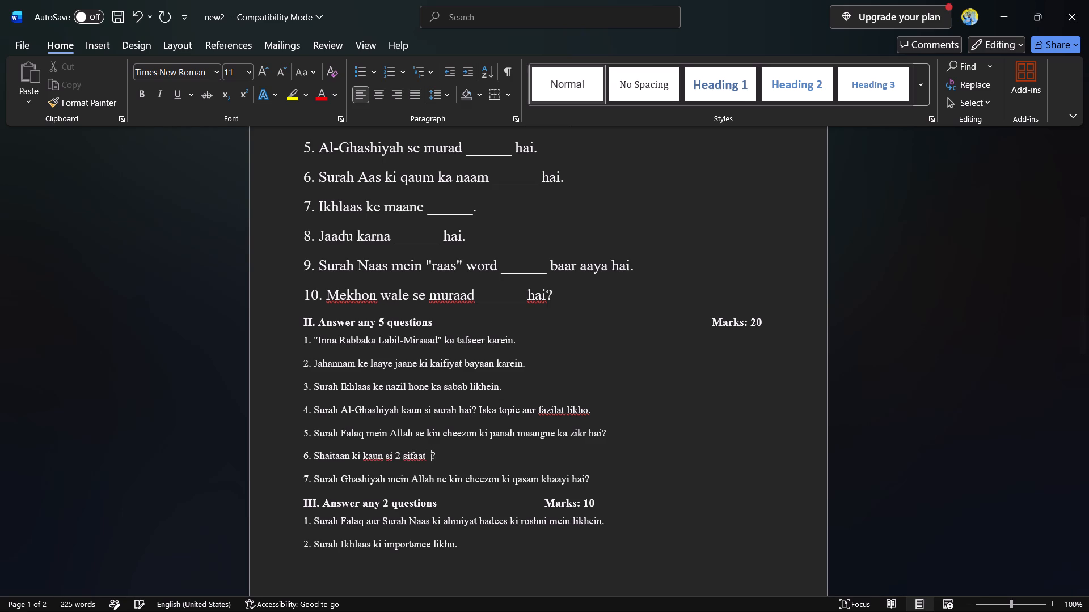
pyautogui.write('ka')
pyautogui.press('space')
pyautogui.write('zikar')
pyautogui.press('space')
pyautogui.write('surah nass me hua hain')
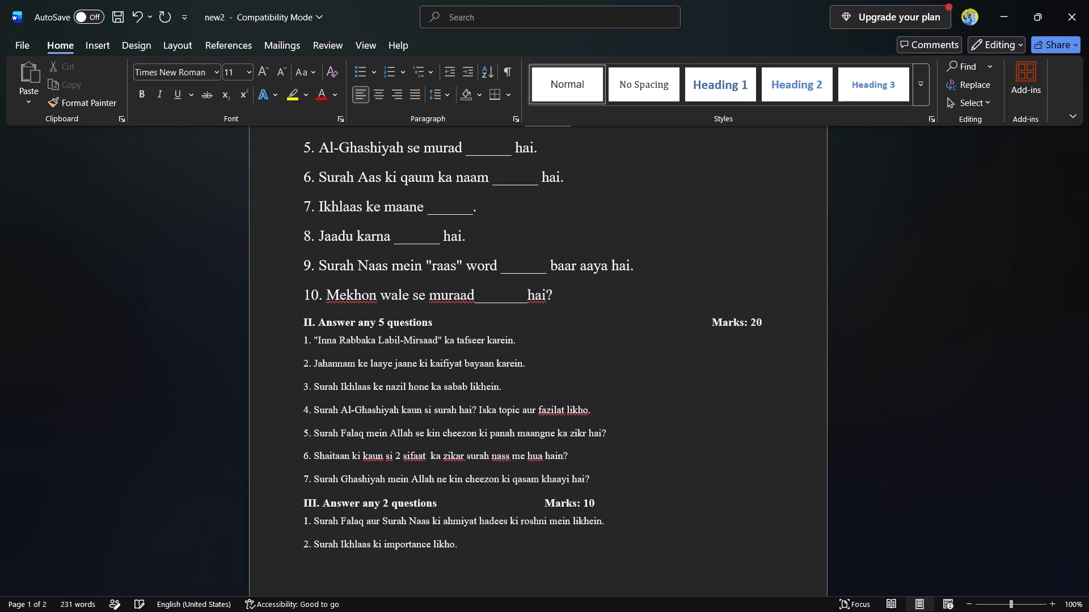
# Correct "nass" to "naas" and "hain" to "hai" in question 6 of section II.
pyautogui.click(505, 460)
pyautogui.press('BackSpace')
pyautogui.press('a')
pyautogui.scroll(-2, 669, 507)
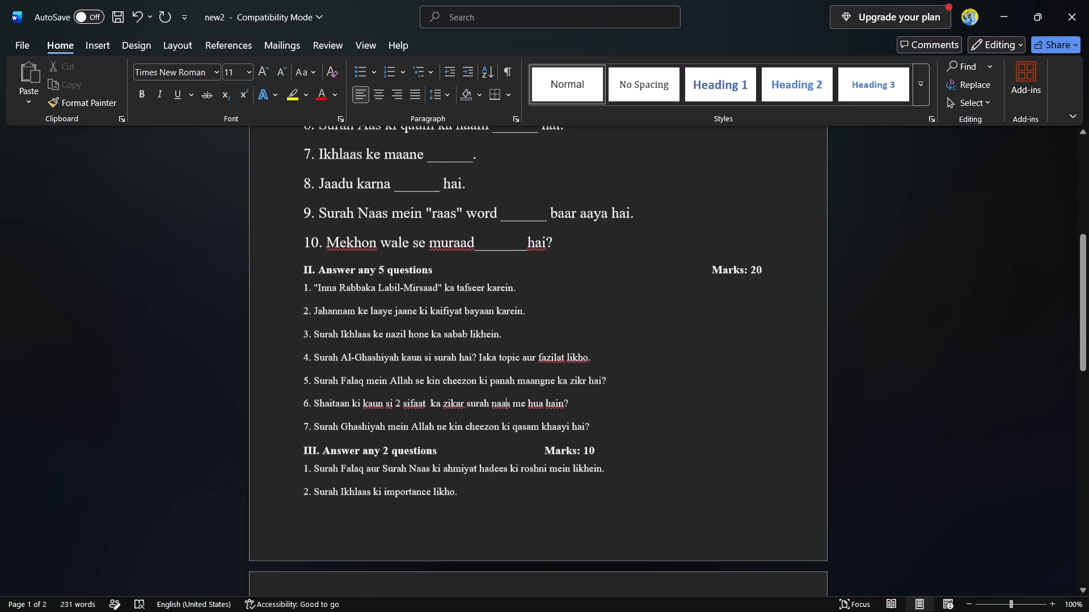
pyautogui.scroll(-1, 668, 516)
pyautogui.click(302, 216)
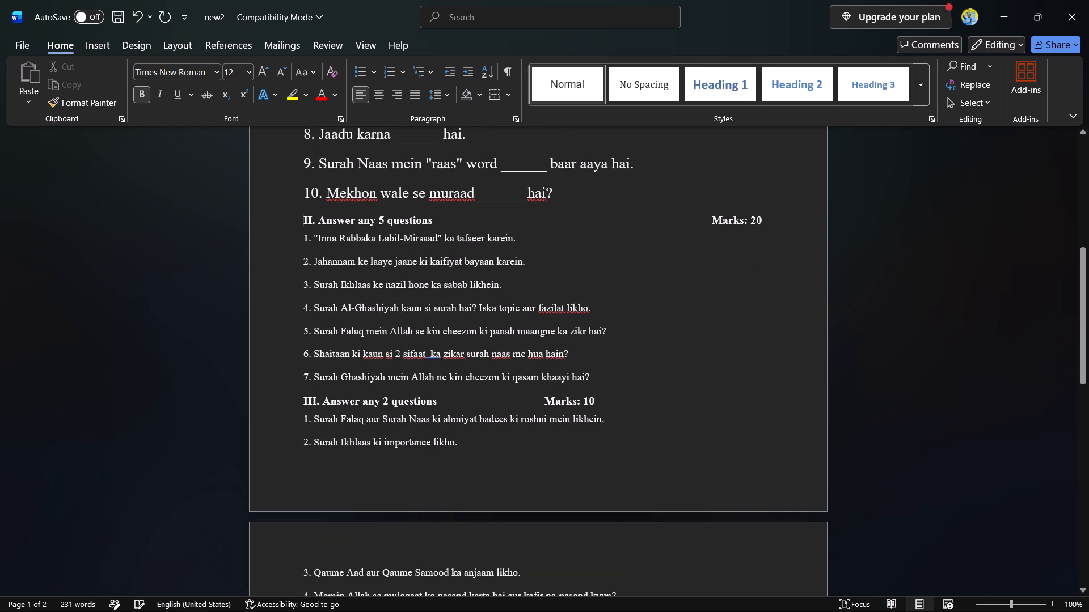
pyautogui.click(564, 354)
pyautogui.press('BackSpace')
# Set the "II. Answer any 5 questions" heading line and its seven questions to font size 16.
pyautogui.moveTo(297, 217); pyautogui.dragTo(594, 379)
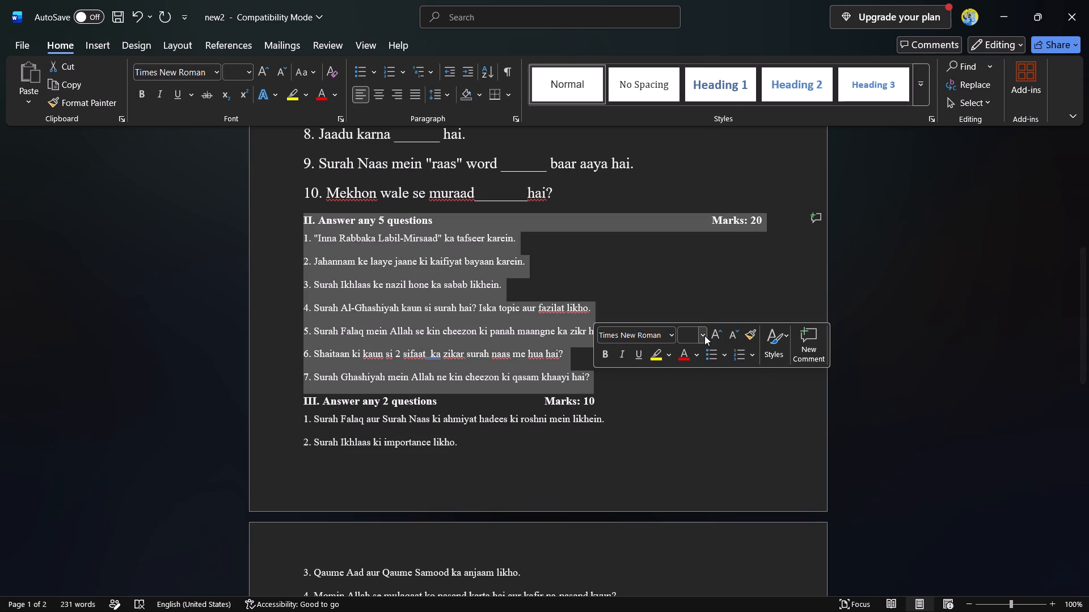
pyautogui.click(704, 335)
pyautogui.click(693, 162)
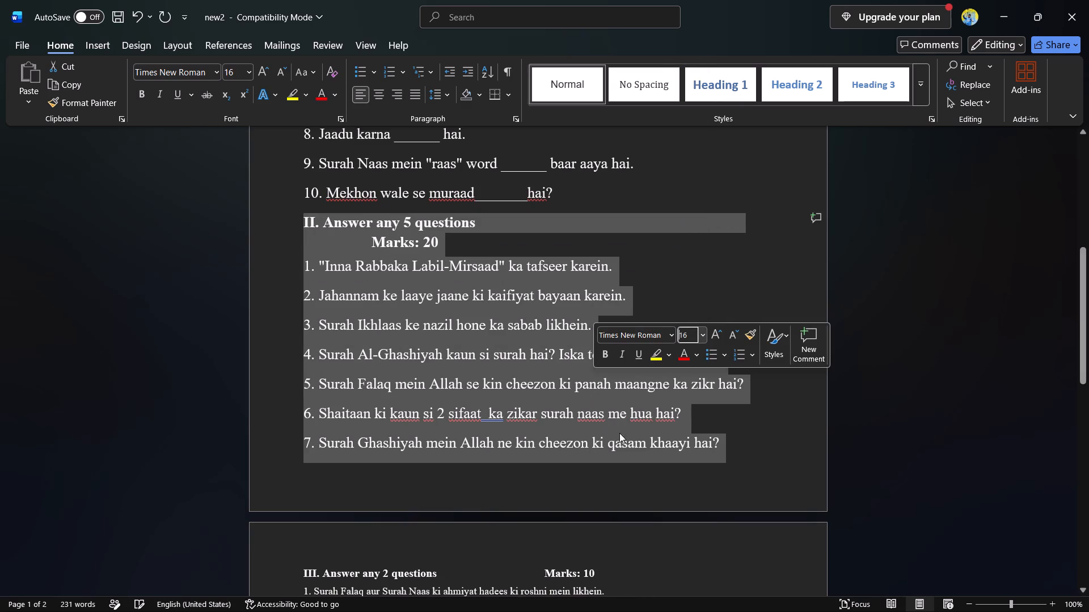
pyautogui.click(759, 478)
# Remove spacing before "Marks: 20" so it sits back on the "II. Answer any 5 questions" line near the page's right margin.
pyautogui.click(367, 235)
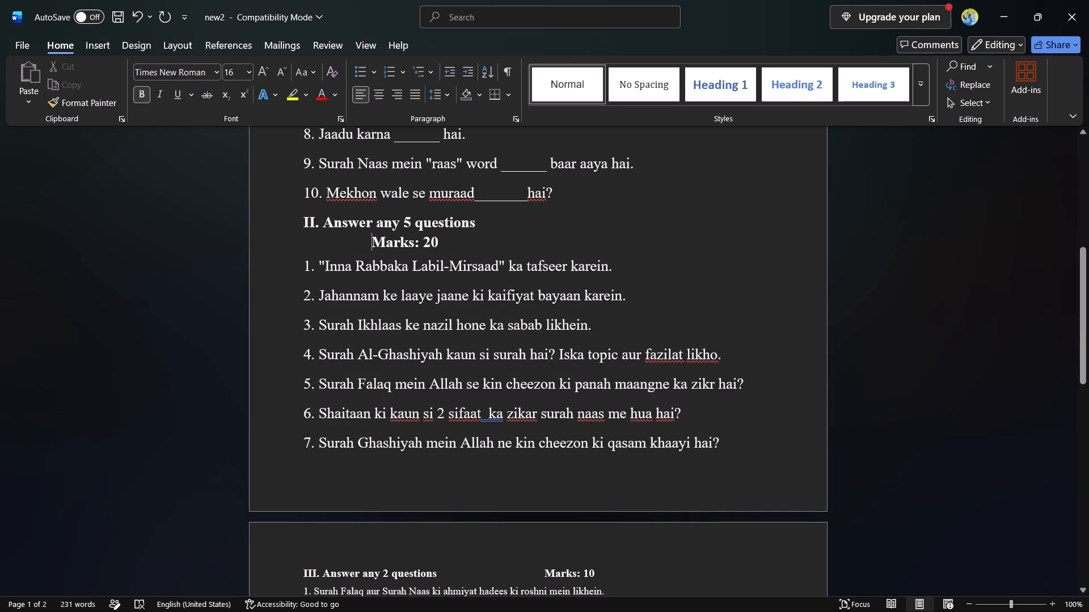
pyautogui.press('BackSpace')
pyautogui.press('BackSpace')
pyautogui.press('BackSpace')
pyautogui.press('BackSpace')
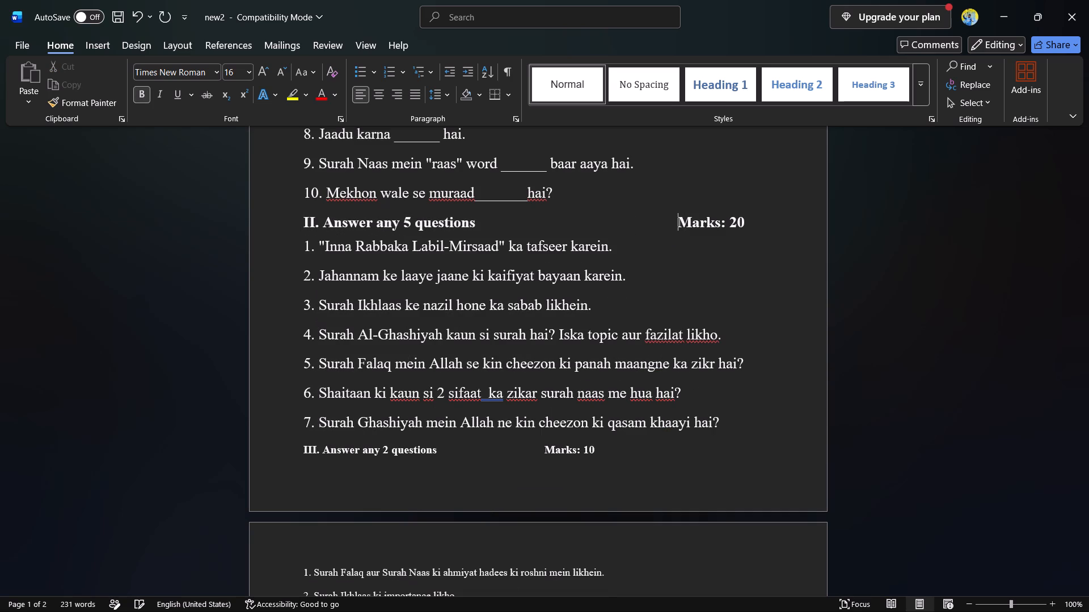
# Set the "III. Answer any 2 questions" heading line and its four questions to font size 16.
pyautogui.scroll(-2, 517, 482)
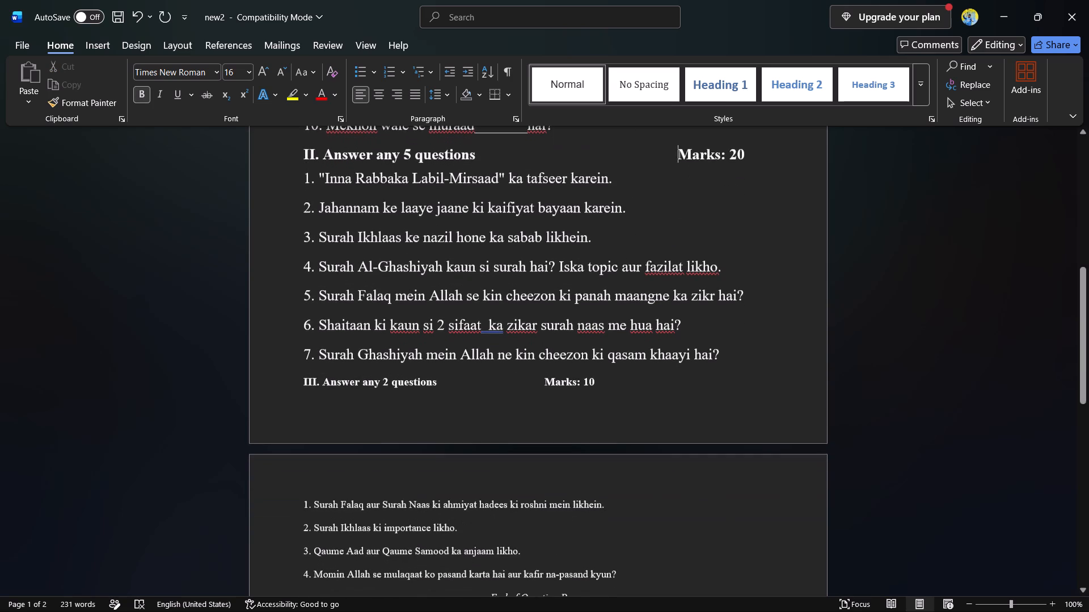
pyautogui.scroll(-3, 356, 377)
pyautogui.moveTo(300, 279); pyautogui.dragTo(576, 322)
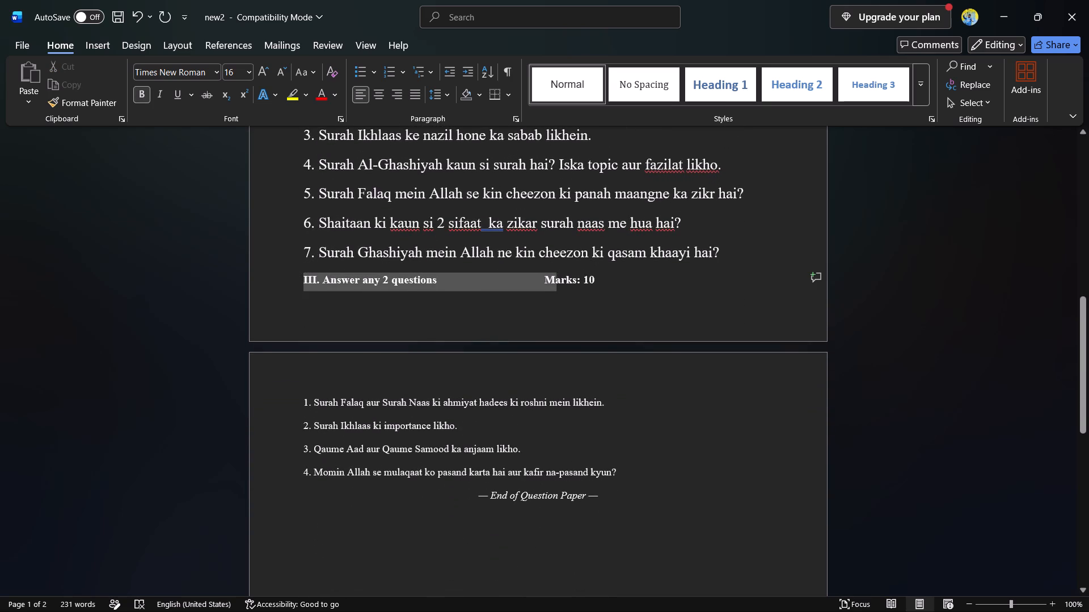
pyautogui.moveTo(576, 322); pyautogui.dragTo(622, 475)
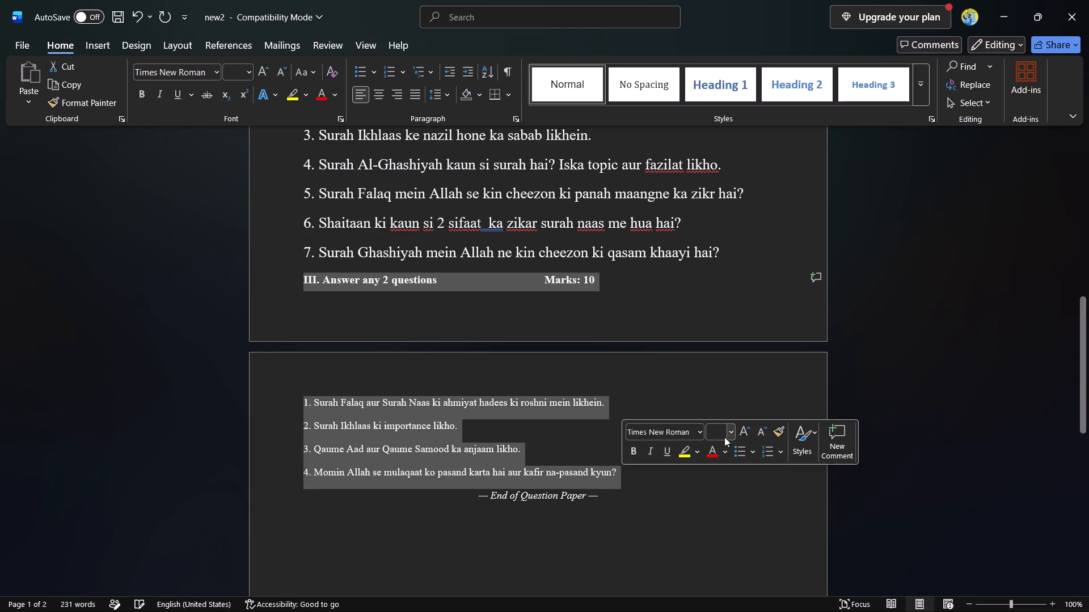
pyautogui.click(730, 428)
pyautogui.click(712, 261)
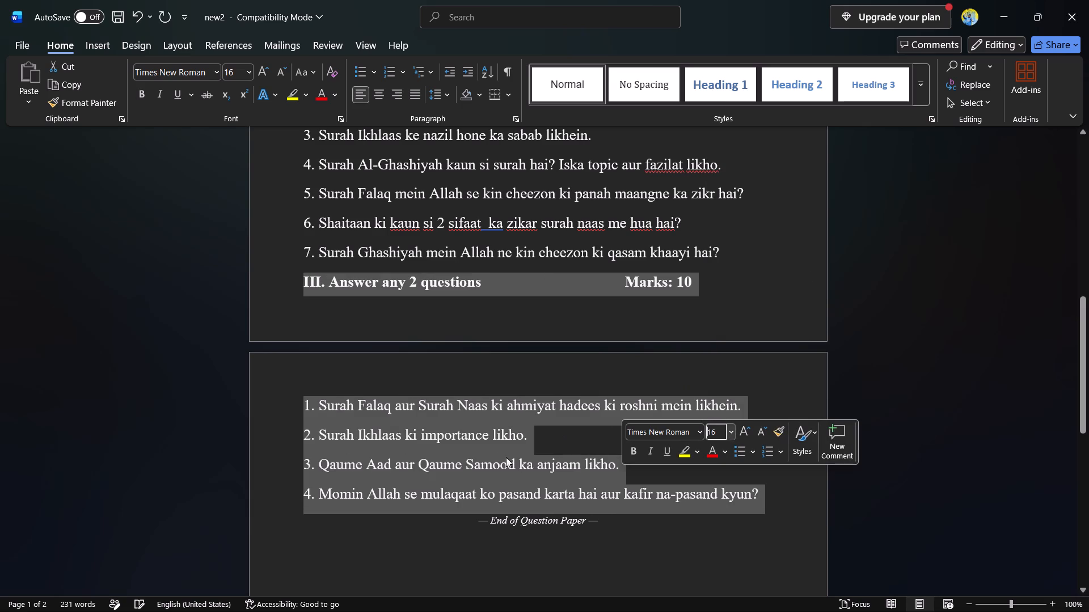
# Insert an empty line before the "III. Answer any 2 questions" heading to move it onto the second page with its questions.
pyautogui.click(294, 283)
pyautogui.click(310, 275)
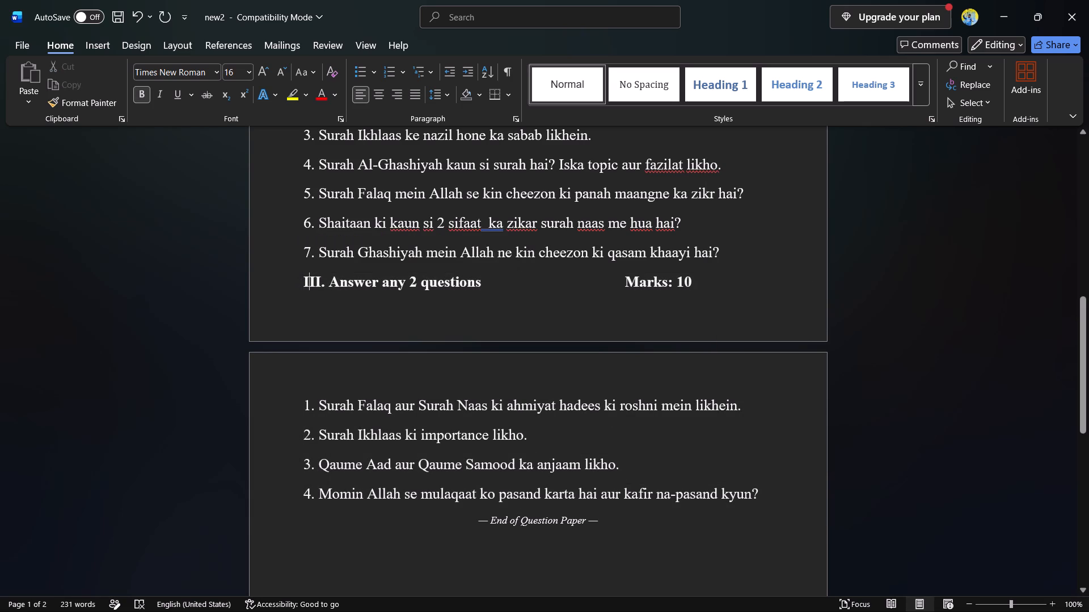
pyautogui.click(303, 283)
pyautogui.press('Return')
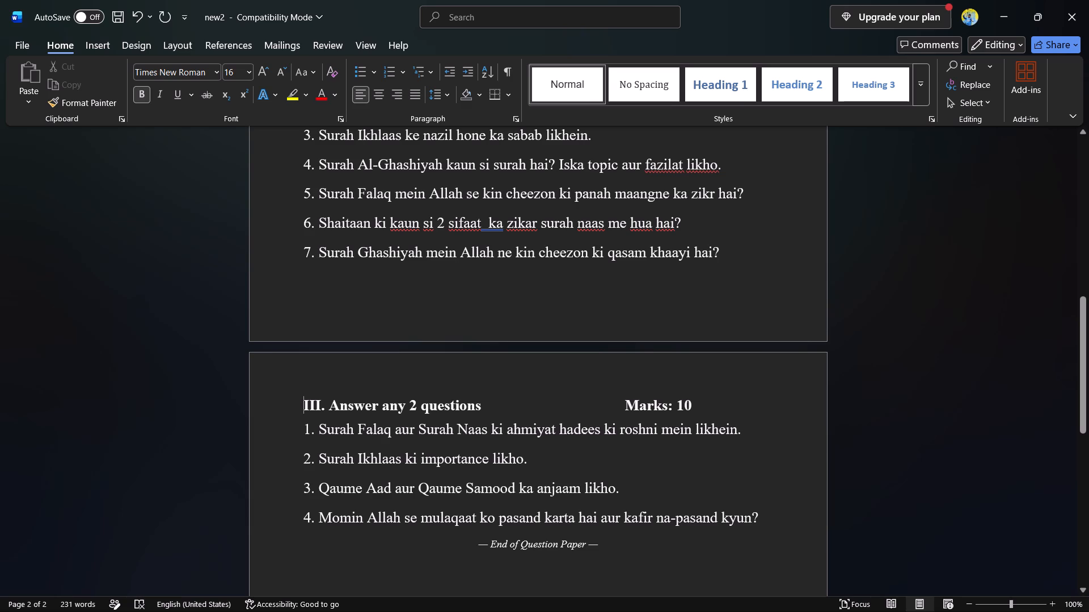
# Insert three empty lines above the "— End of Question Paper —" line.
pyautogui.click(474, 546)
pyautogui.press('Return')
pyautogui.press('Return')
pyautogui.press('Return')
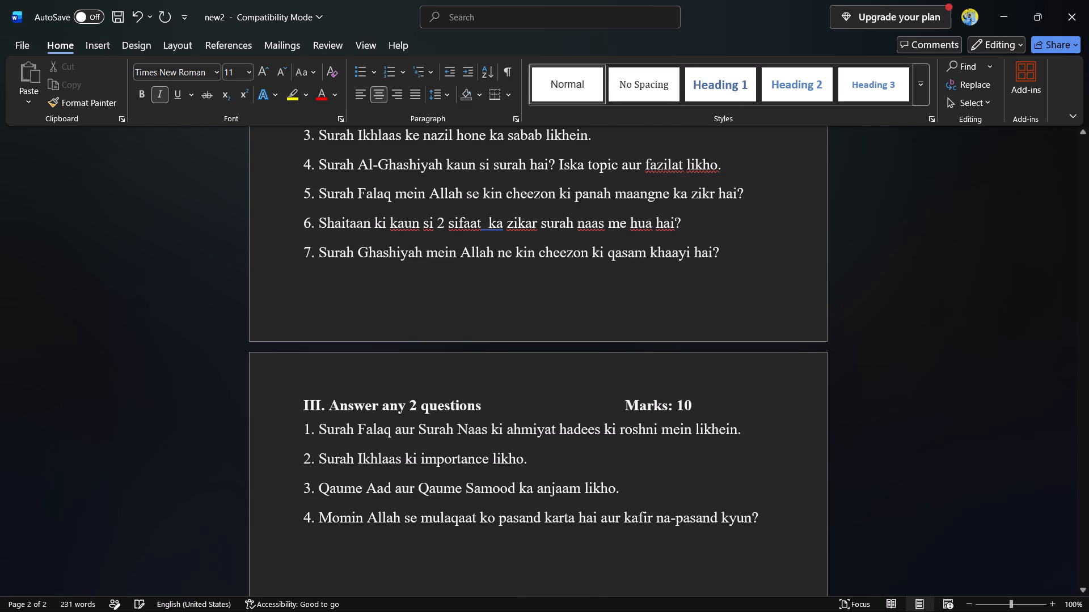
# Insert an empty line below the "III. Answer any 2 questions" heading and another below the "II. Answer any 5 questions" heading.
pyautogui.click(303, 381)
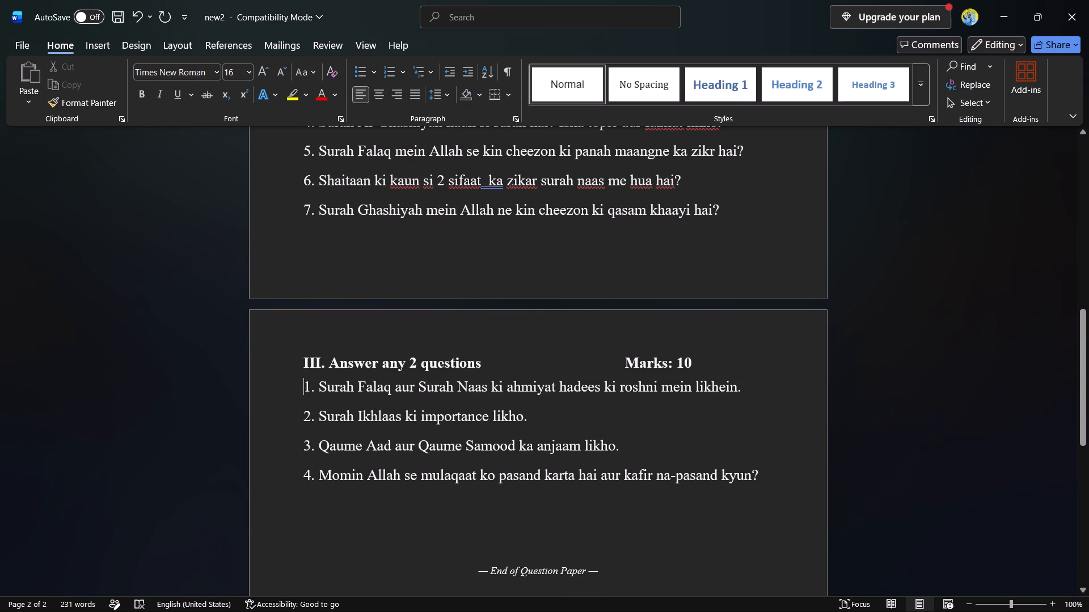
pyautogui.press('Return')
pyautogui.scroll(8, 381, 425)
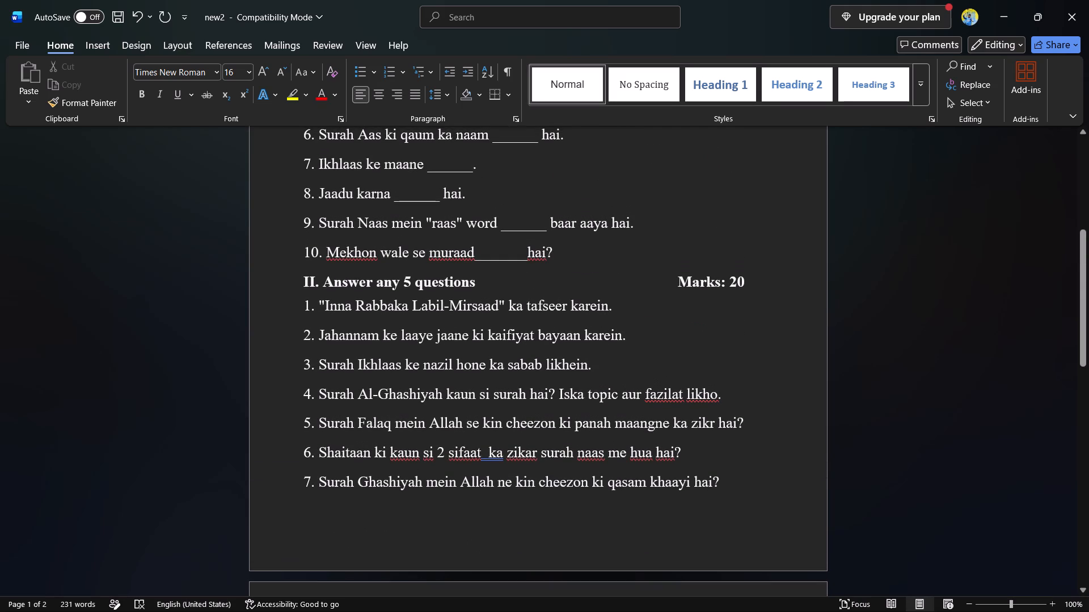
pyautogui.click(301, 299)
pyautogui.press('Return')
# Insert an empty line above the "II. Answer any 5 questions" heading to separate it from the fill-in-the-blanks section.
pyautogui.scroll(3, 377, 336)
pyautogui.scroll(6, 347, 302)
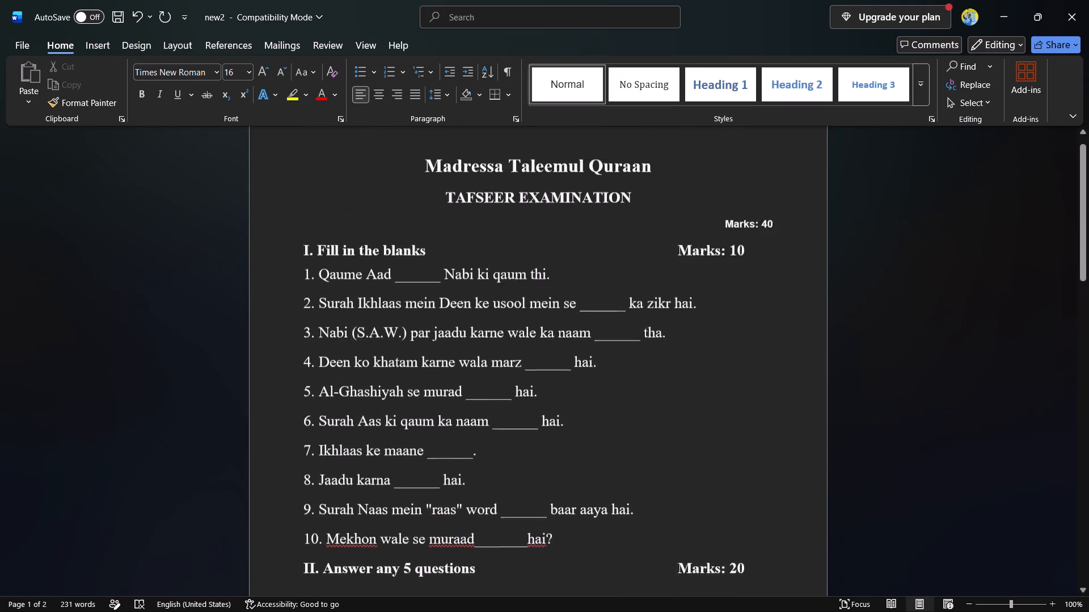
pyautogui.scroll(-4, 352, 461)
pyautogui.click(301, 448)
pyautogui.press('Return')
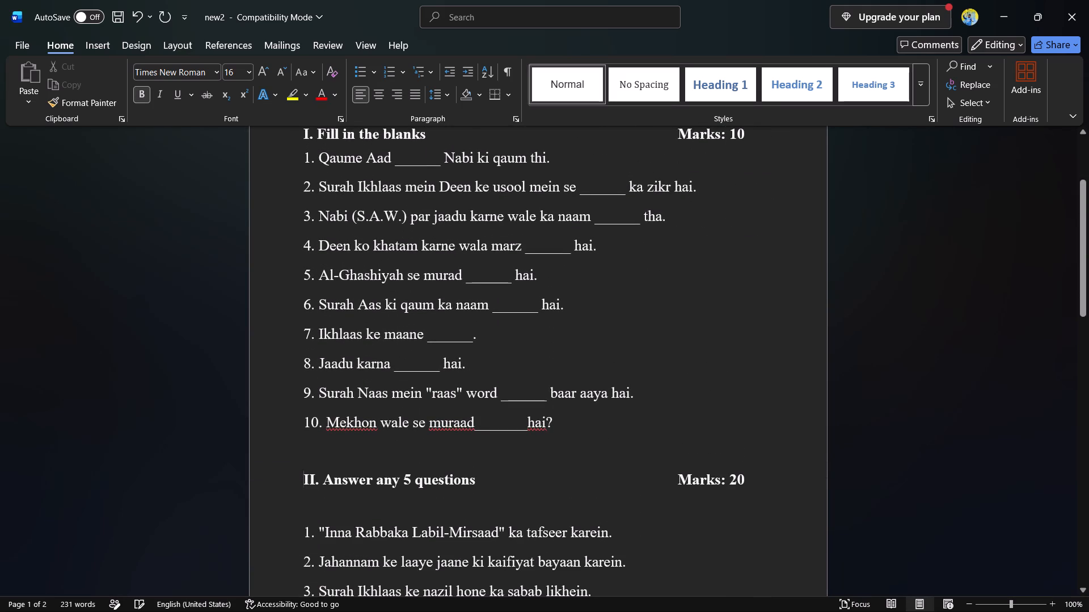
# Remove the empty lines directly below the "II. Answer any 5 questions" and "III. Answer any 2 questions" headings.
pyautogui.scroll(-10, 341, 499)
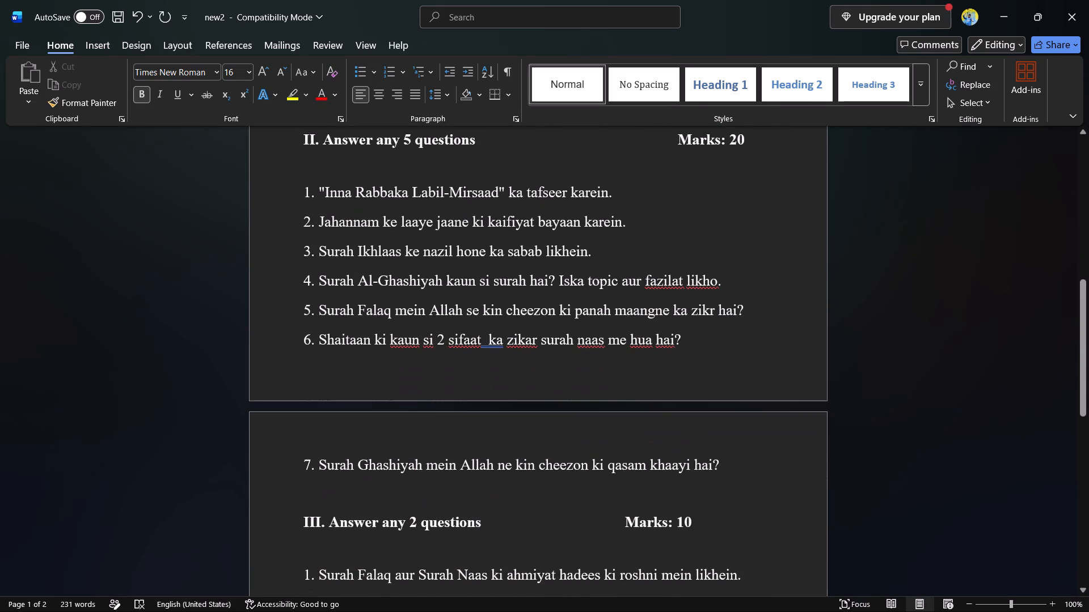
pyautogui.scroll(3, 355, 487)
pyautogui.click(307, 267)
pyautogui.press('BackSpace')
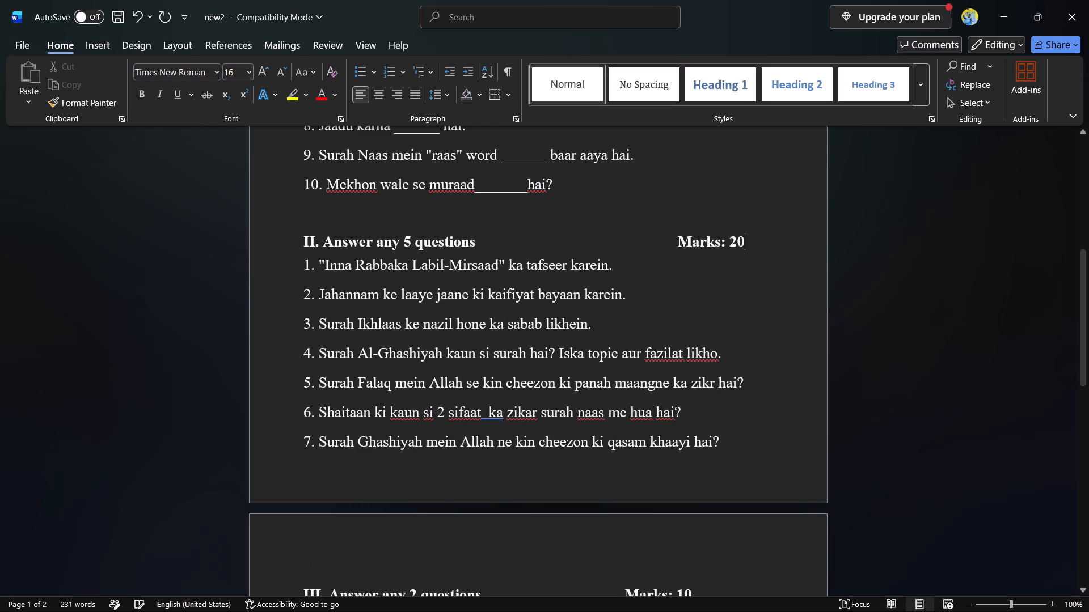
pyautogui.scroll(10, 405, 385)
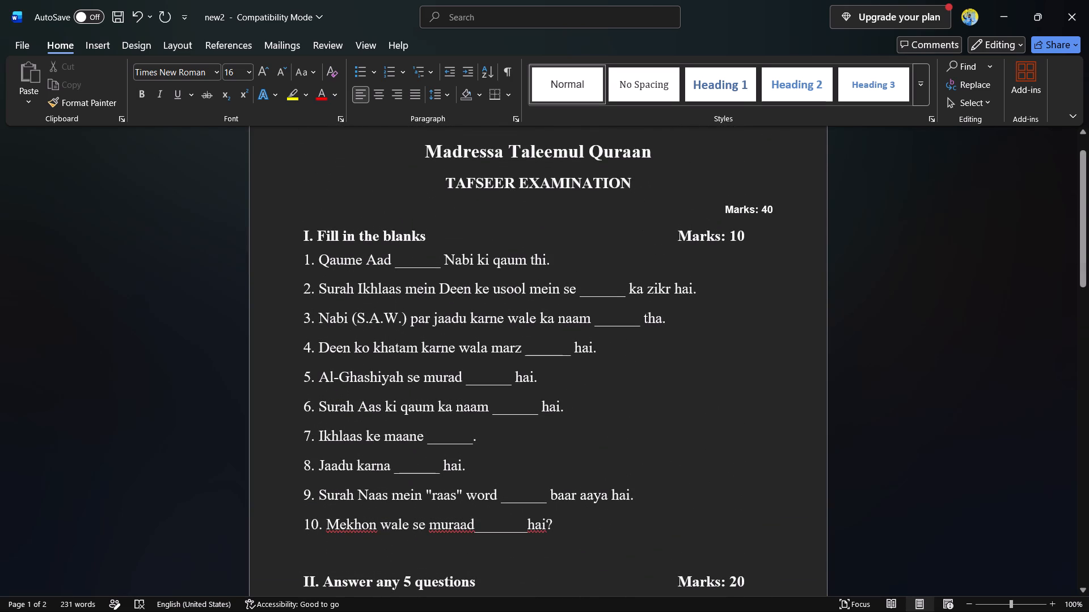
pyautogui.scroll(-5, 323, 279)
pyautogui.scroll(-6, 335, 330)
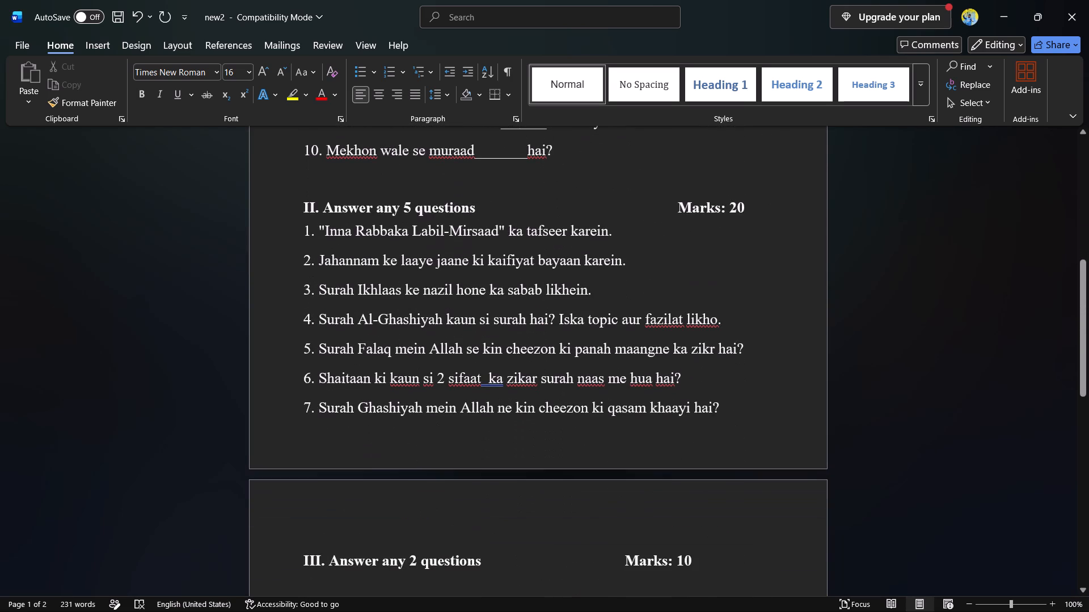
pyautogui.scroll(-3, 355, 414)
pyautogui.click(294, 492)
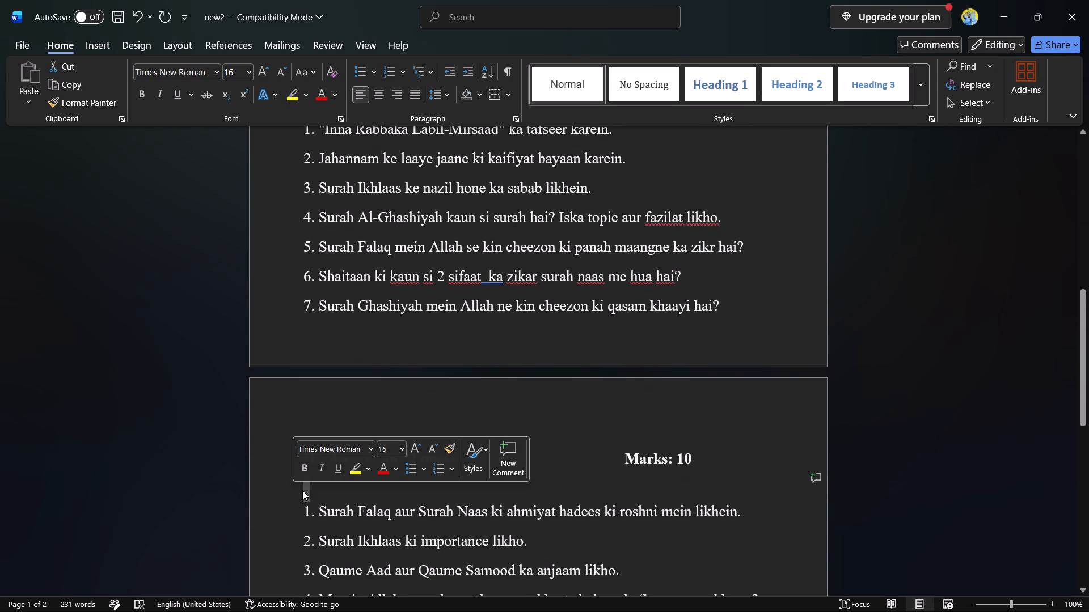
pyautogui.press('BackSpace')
# Correct the first word of the institution name in the page title to "Madrasa".
pyautogui.scroll(11, 494, 481)
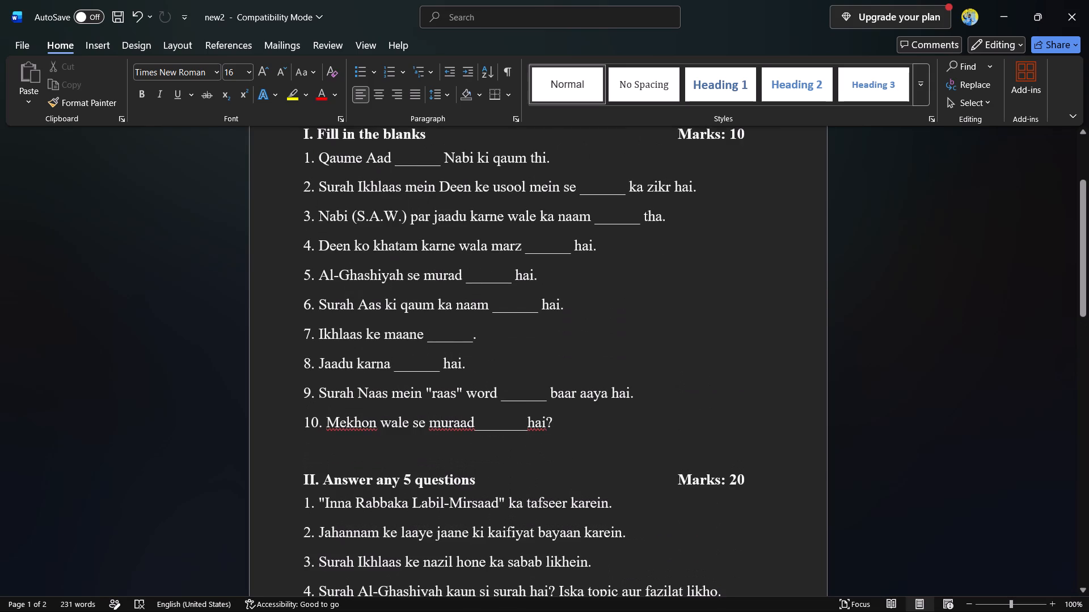
pyautogui.scroll(7, 505, 477)
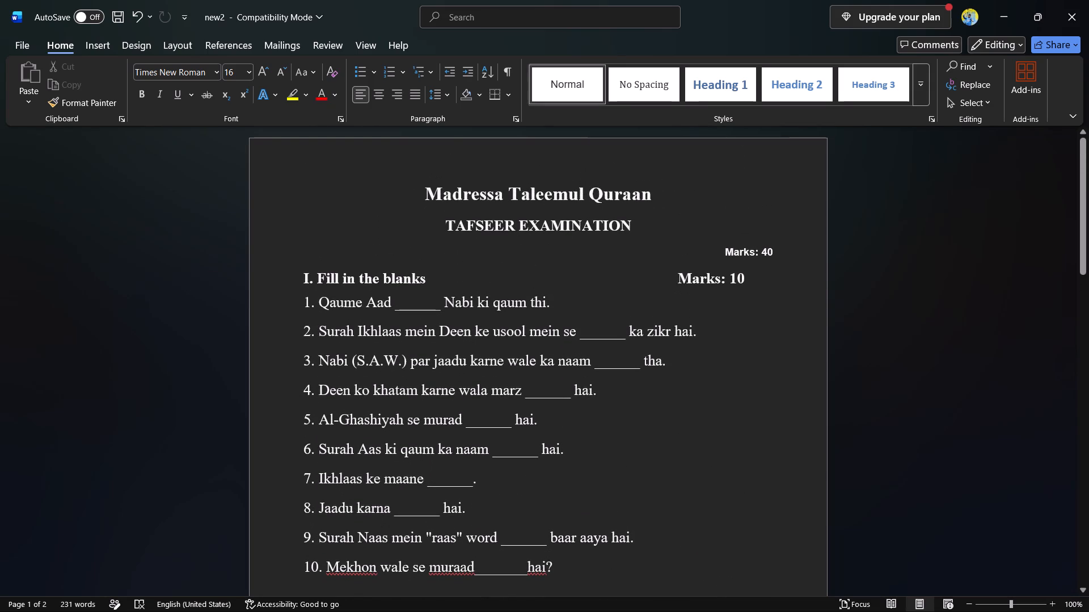
pyautogui.click(494, 190)
pyautogui.press('BackSpace')
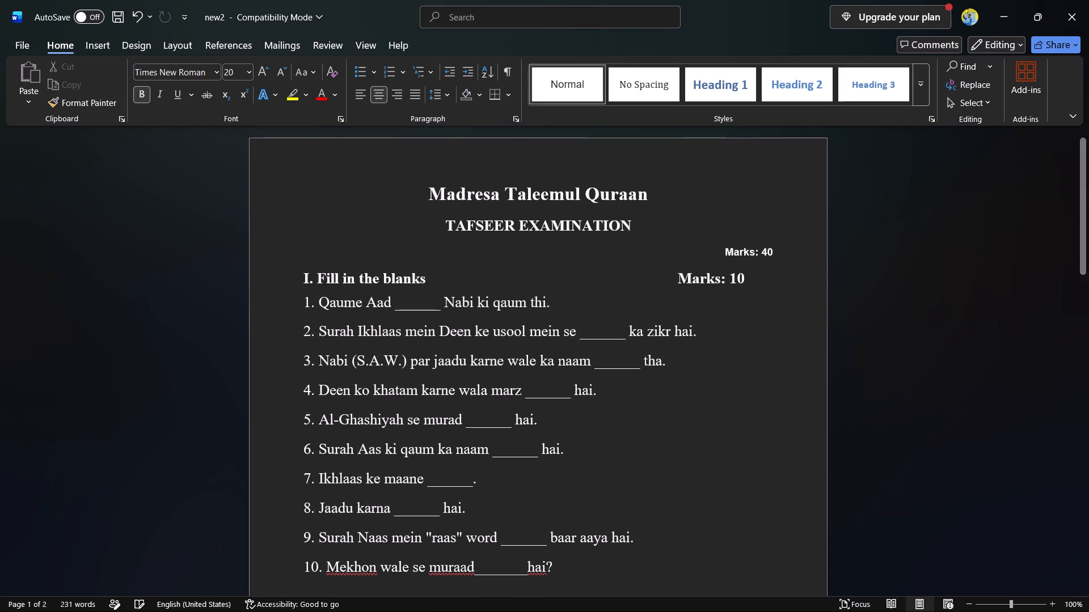
pyautogui.press('BackSpace')
pyautogui.press('BackSpace')
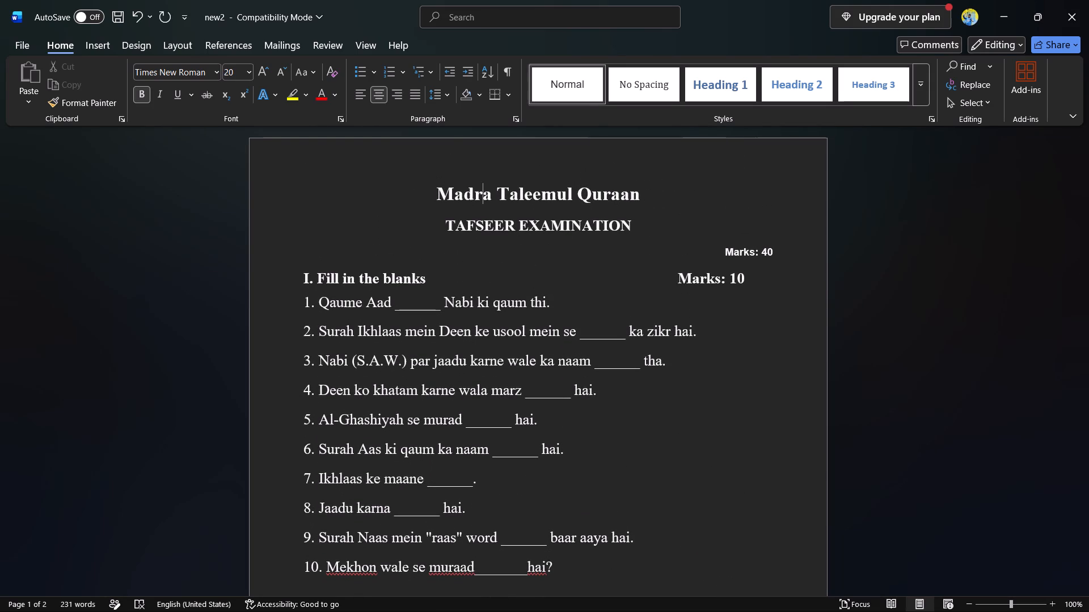
pyautogui.press('a')
pyautogui.press('BackSpace')
pyautogui.press('Right')
pyautogui.write('sa')
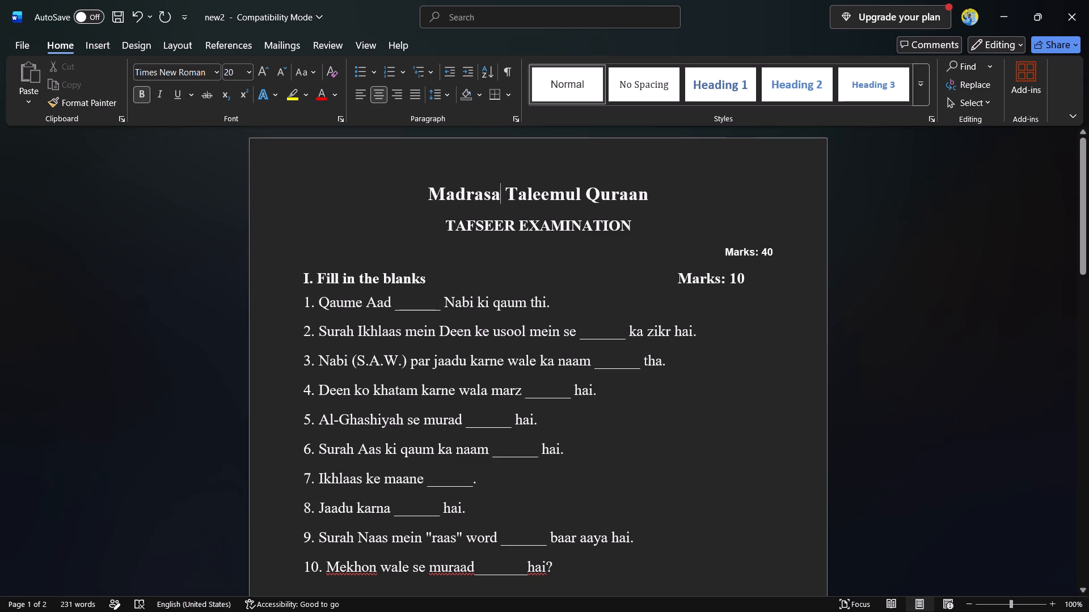
# Check the layout across both pages and save the new2 document.
pyautogui.scroll(-16, 767, 261)
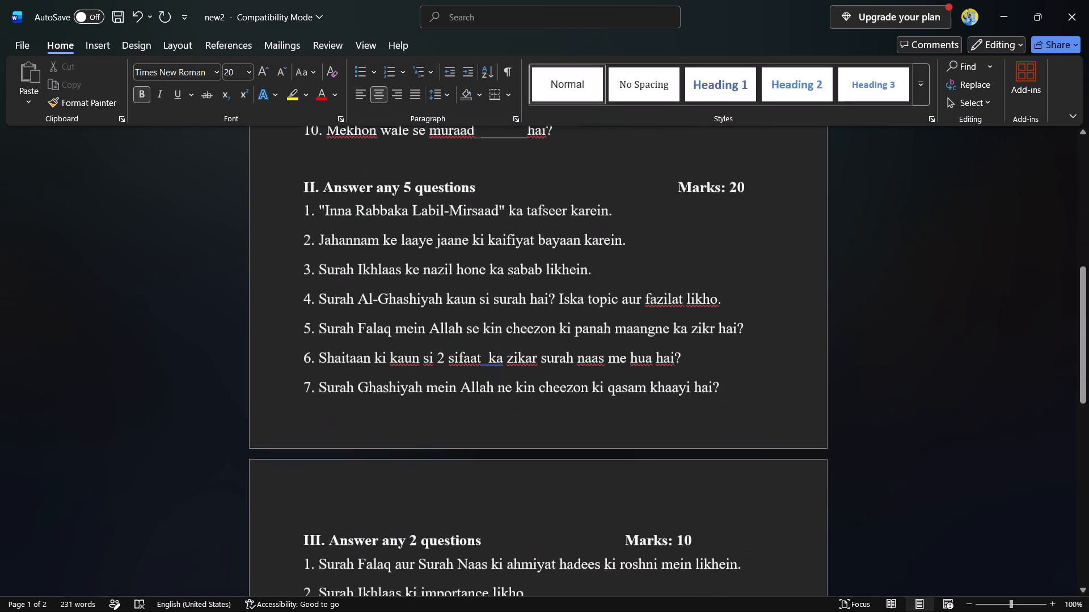
pyautogui.scroll(-12, 797, 279)
pyautogui.scroll(9, 799, 280)
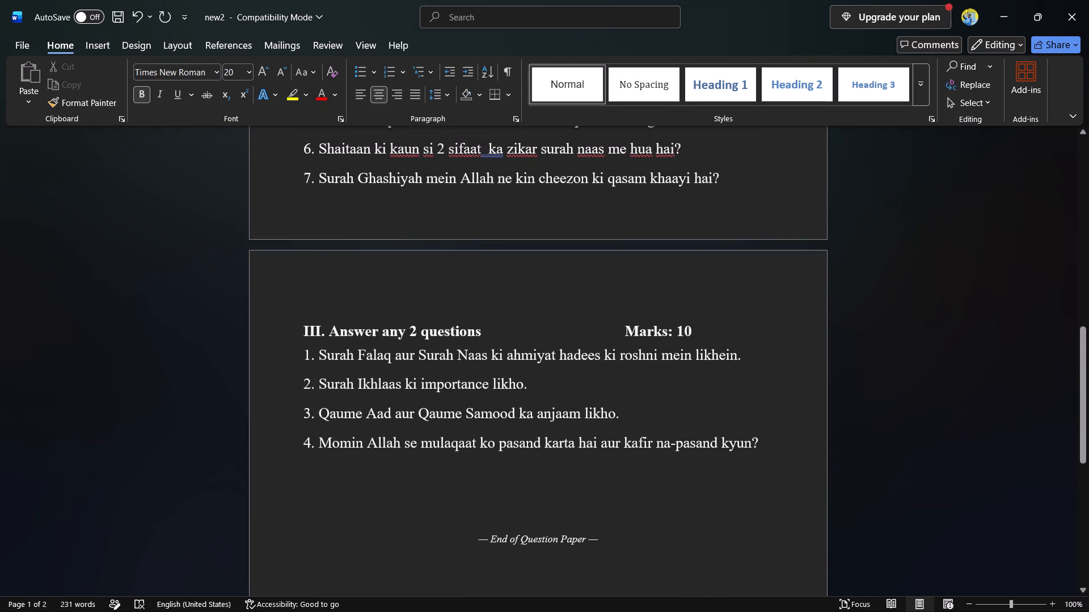
pyautogui.scroll(2, 799, 280)
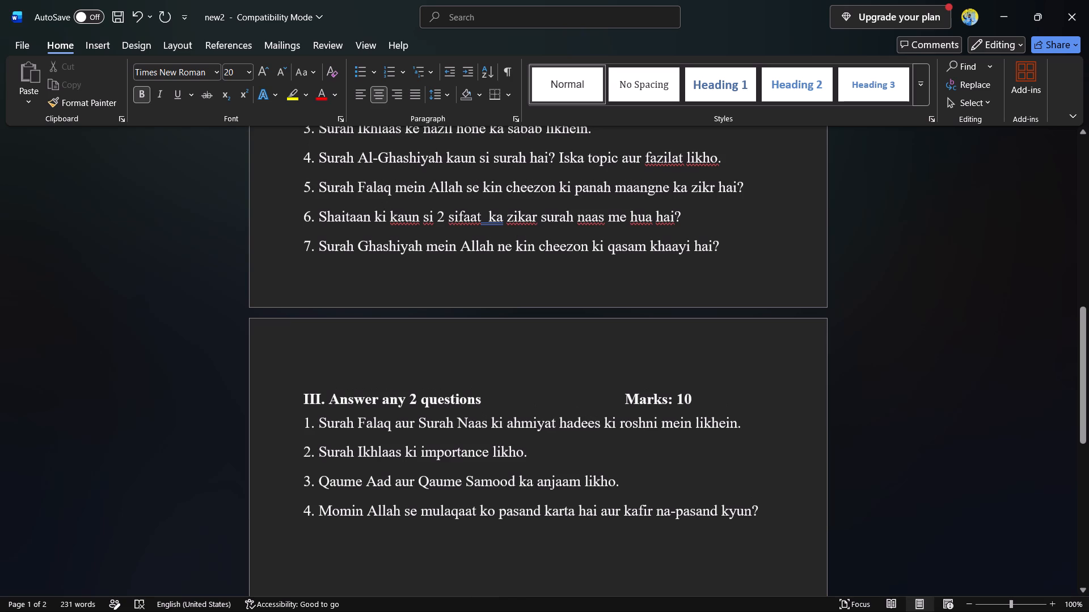
pyautogui.hotkey('ctrl', 's')
pyautogui.click(20, 48)
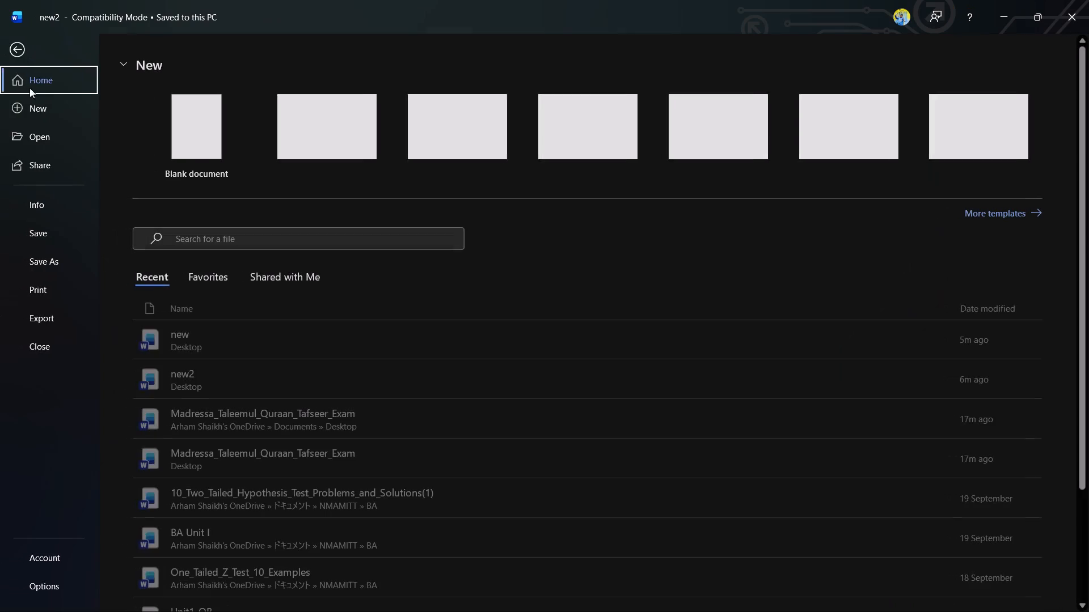
pyautogui.click(32, 231)
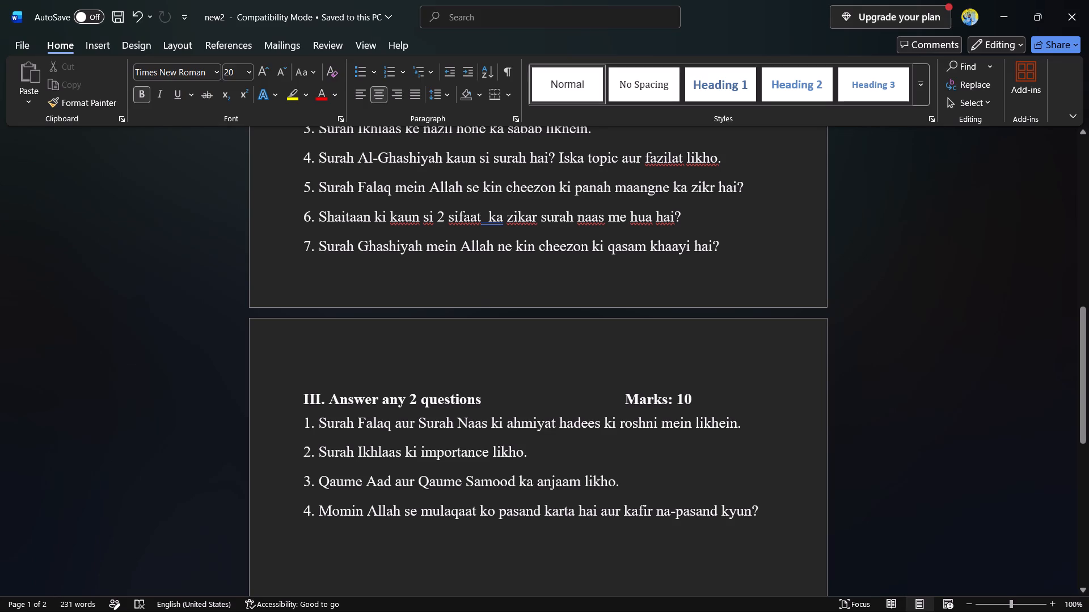
# Save a copy of the question paper to the Desktop as a PDF named new2.
pyautogui.click(24, 37)
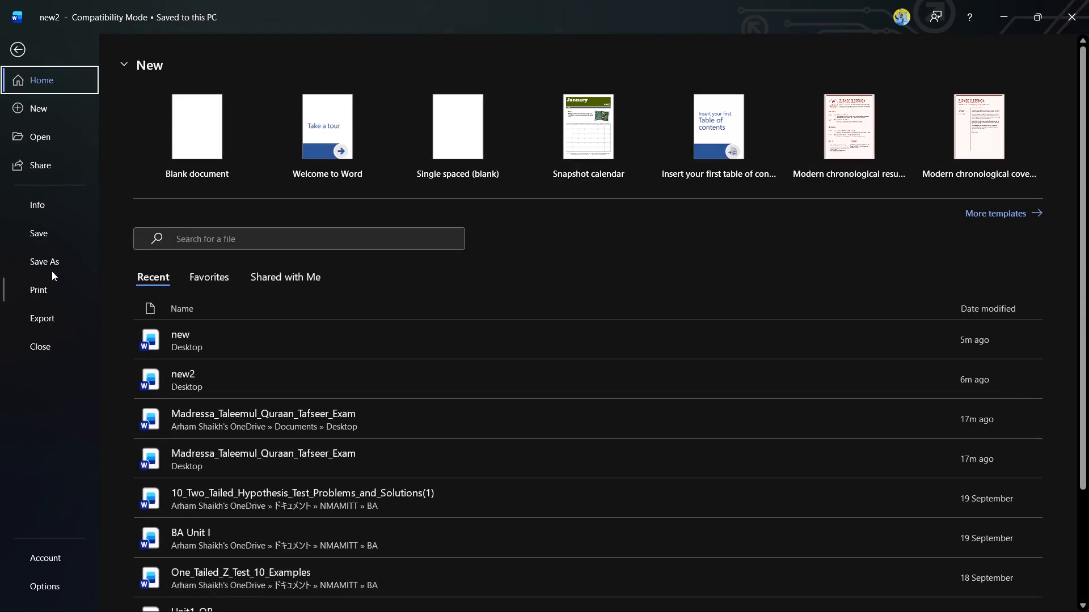
pyautogui.click(50, 261)
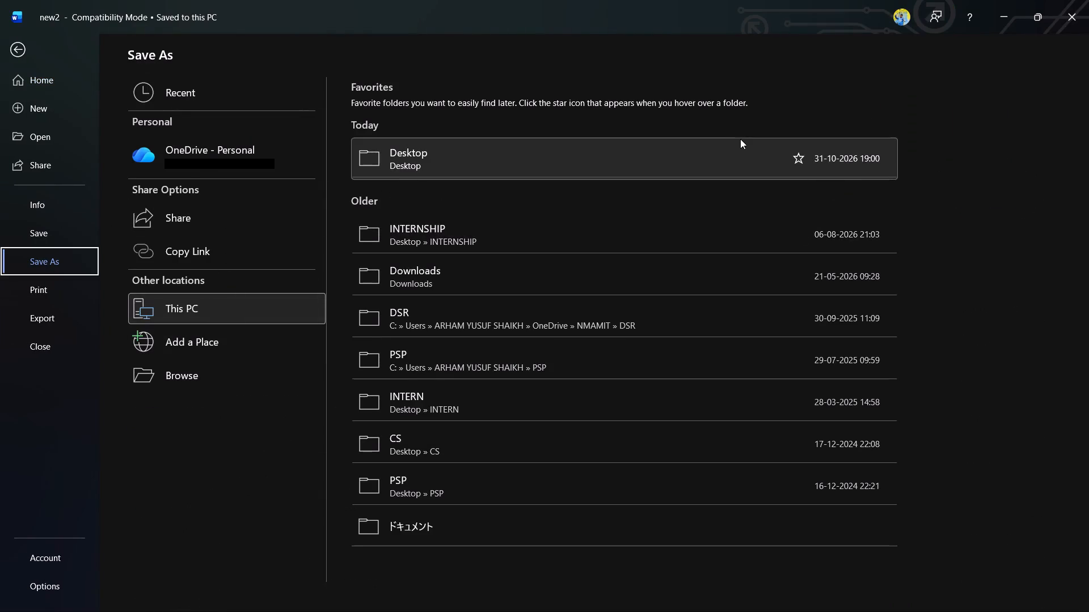
pyautogui.click(740, 139)
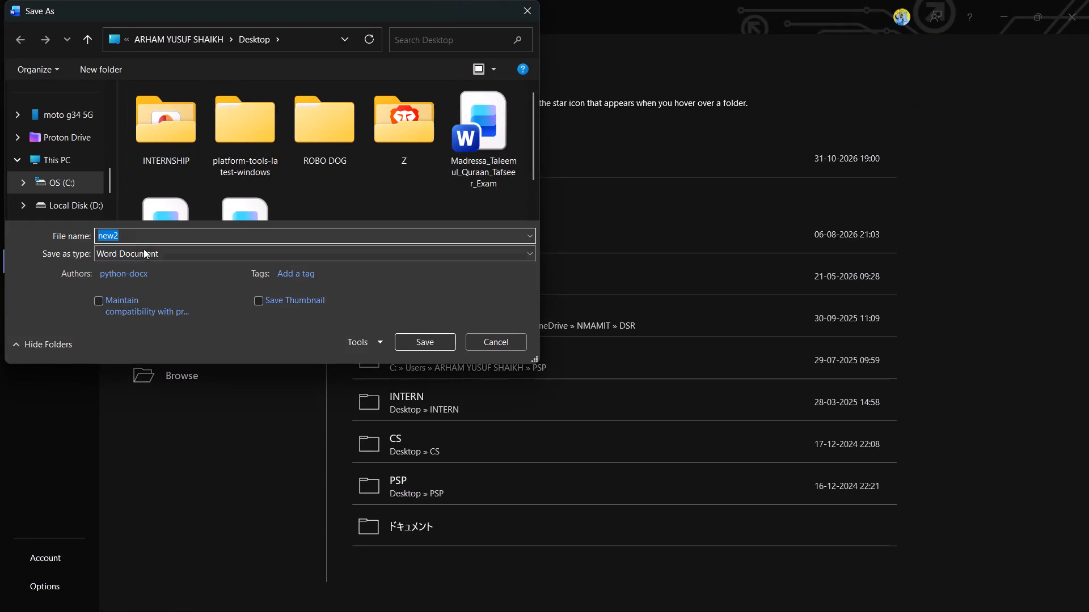
pyautogui.click(163, 252)
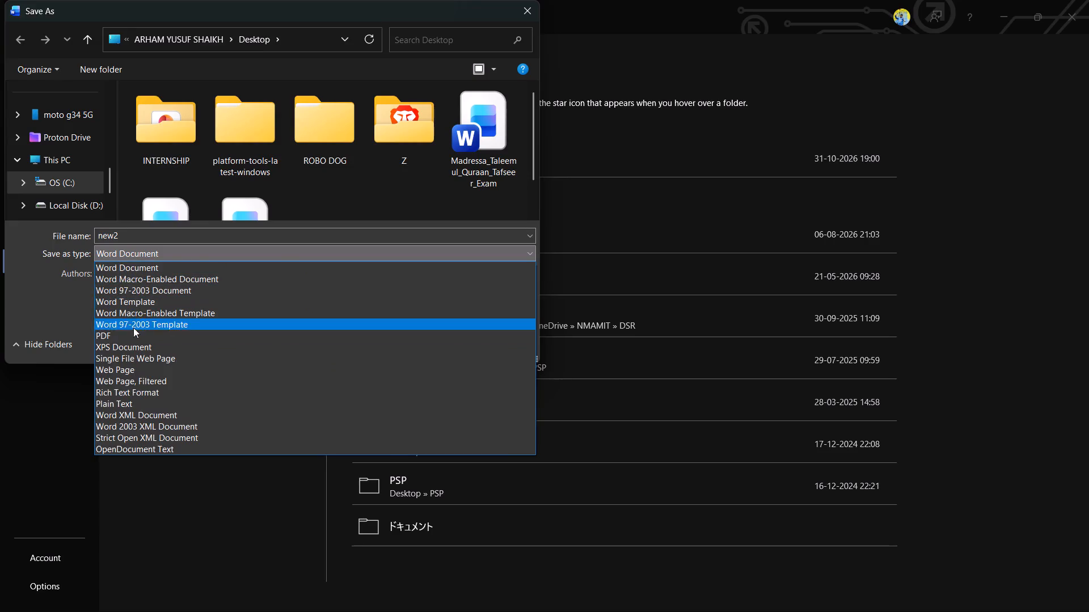
pyautogui.click(133, 333)
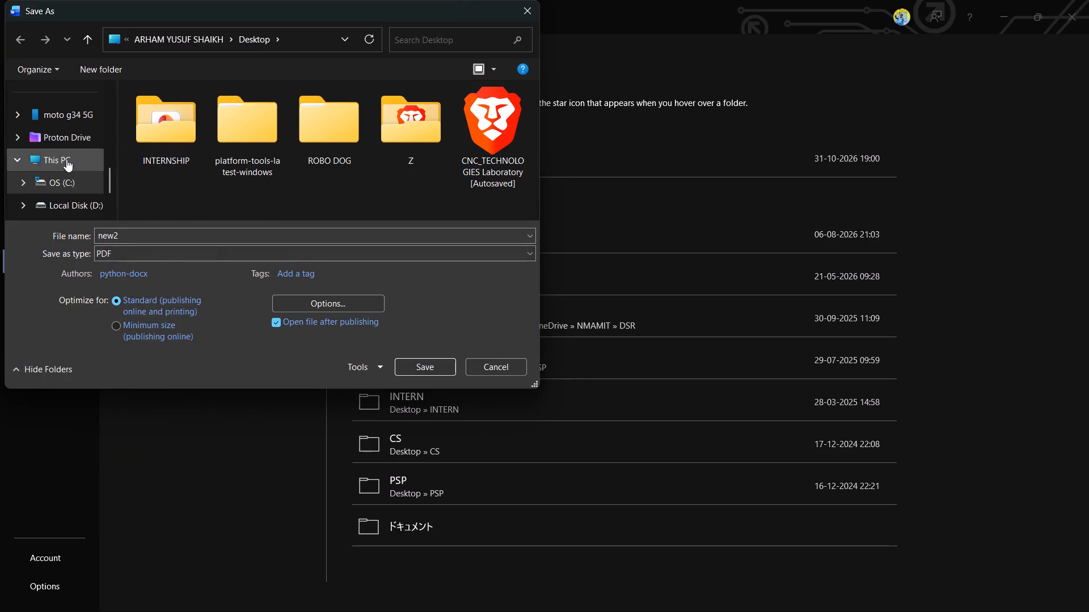
pyautogui.click(66, 160)
pyautogui.click(319, 130)
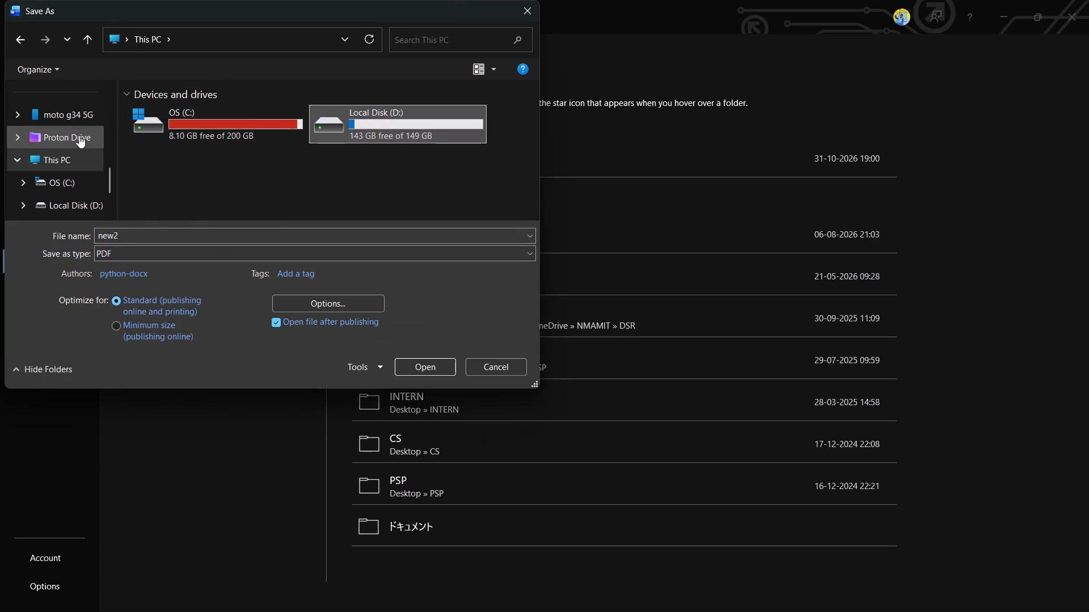
pyautogui.scroll(3, 63, 177)
pyautogui.click(64, 133)
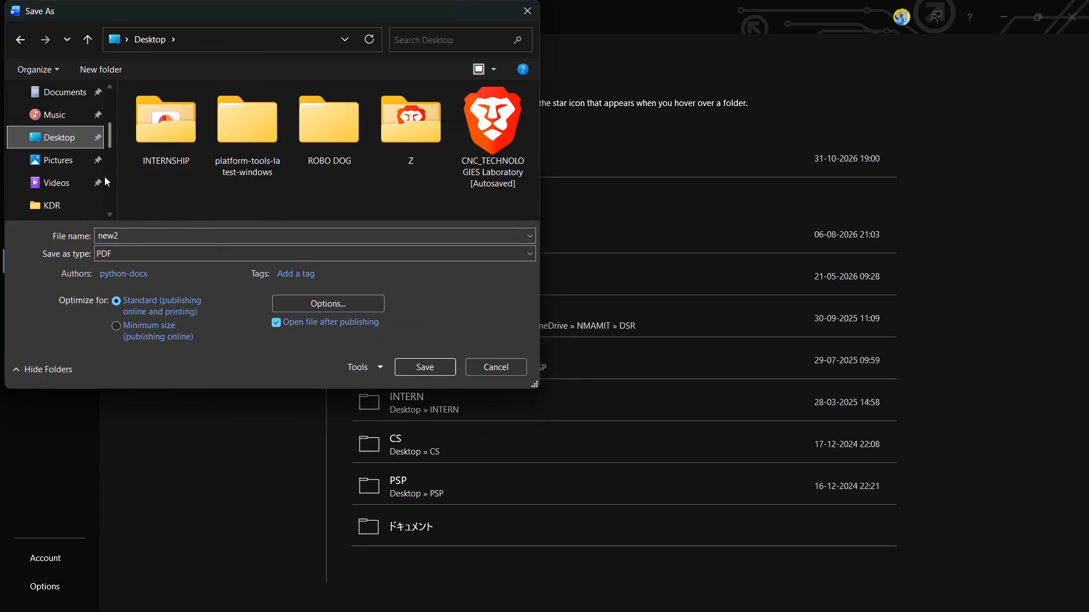
pyautogui.click(422, 368)
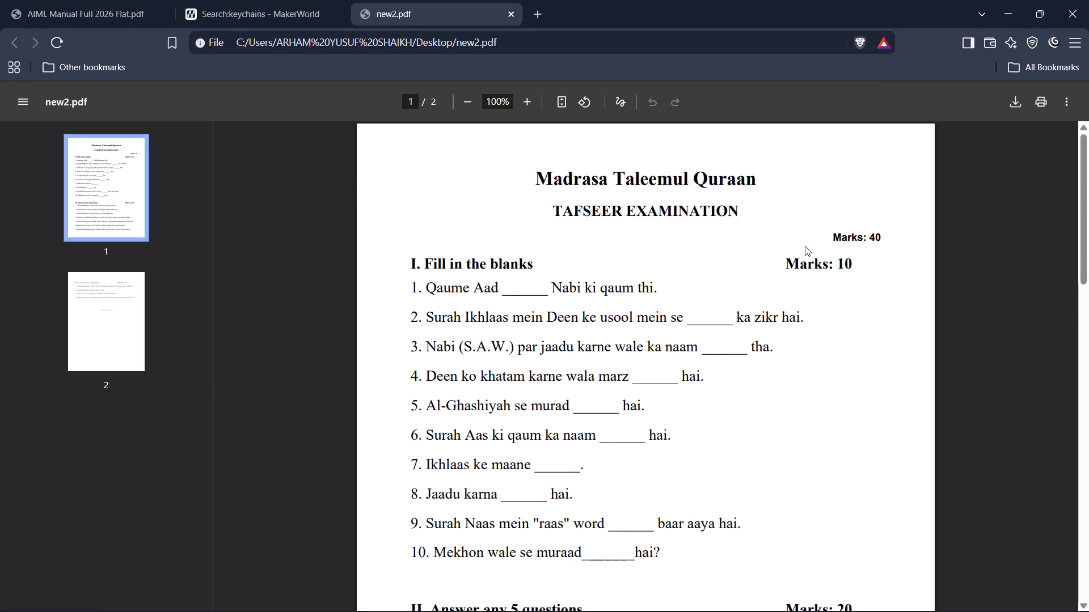
pyautogui.scroll(-7, 759, 343)
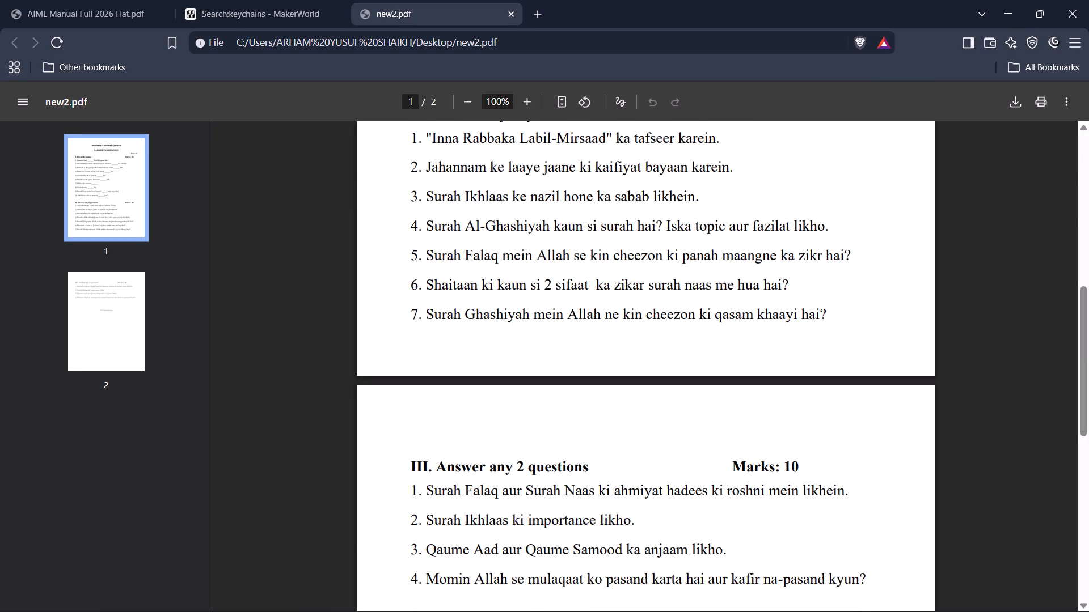
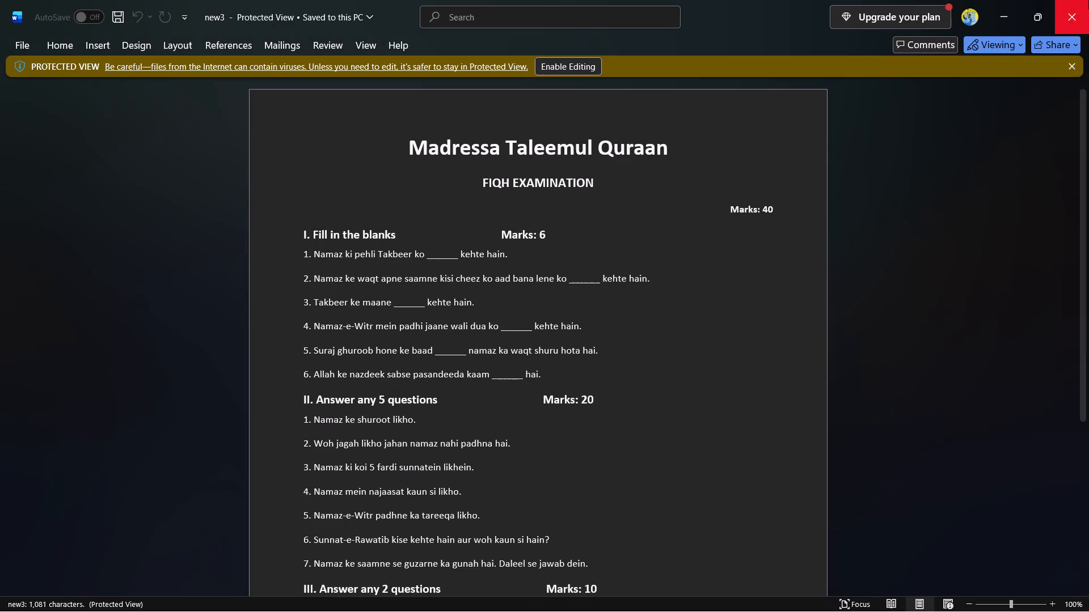
pyautogui.click(996, 13)
pyautogui.click(1088, 12)
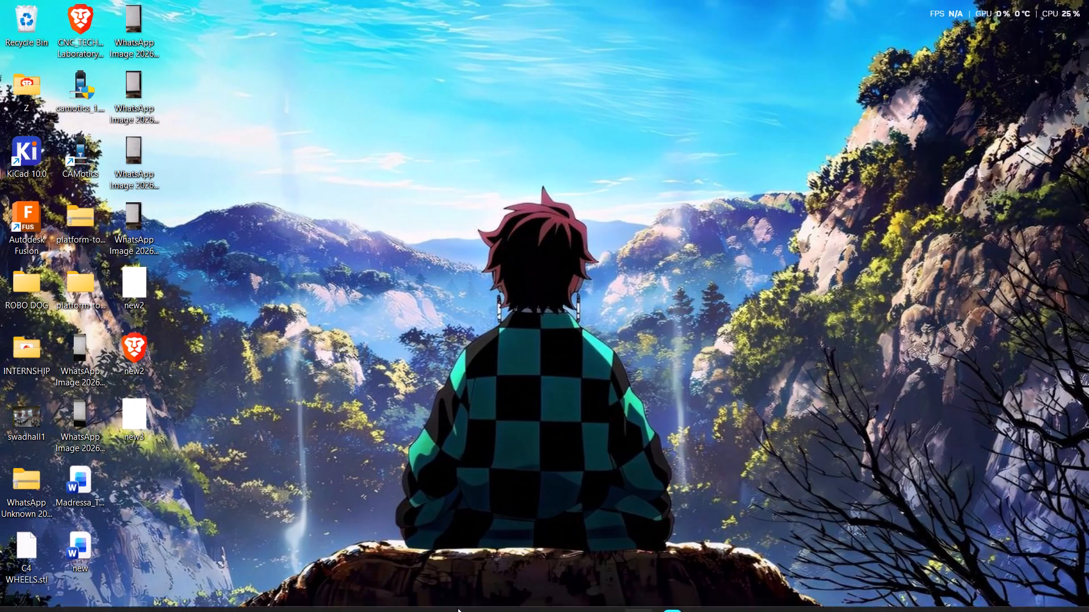
pyautogui.click(638, 508)
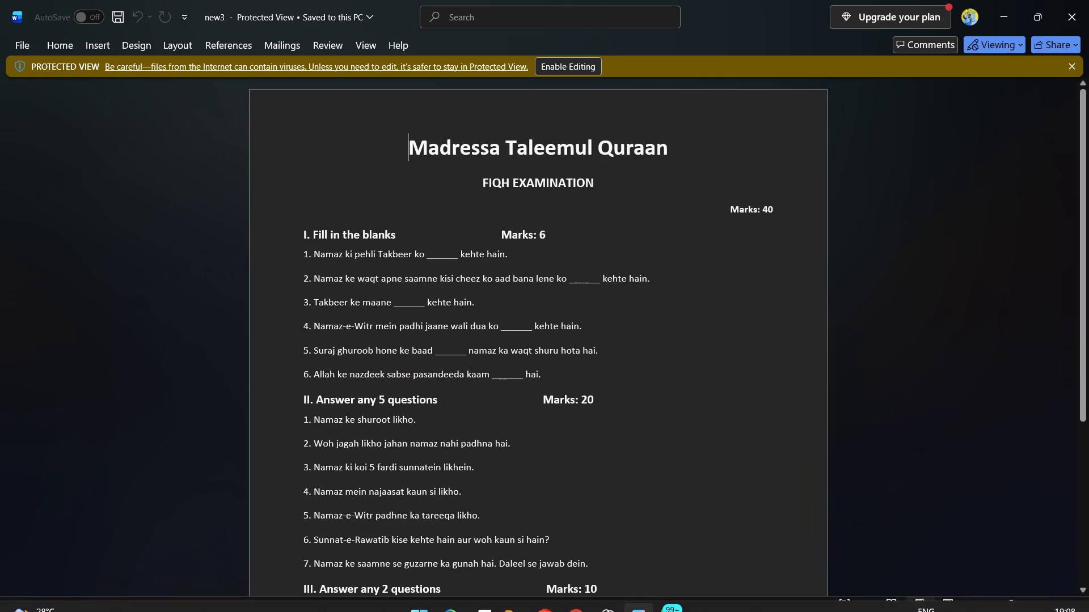
pyautogui.click(573, 67)
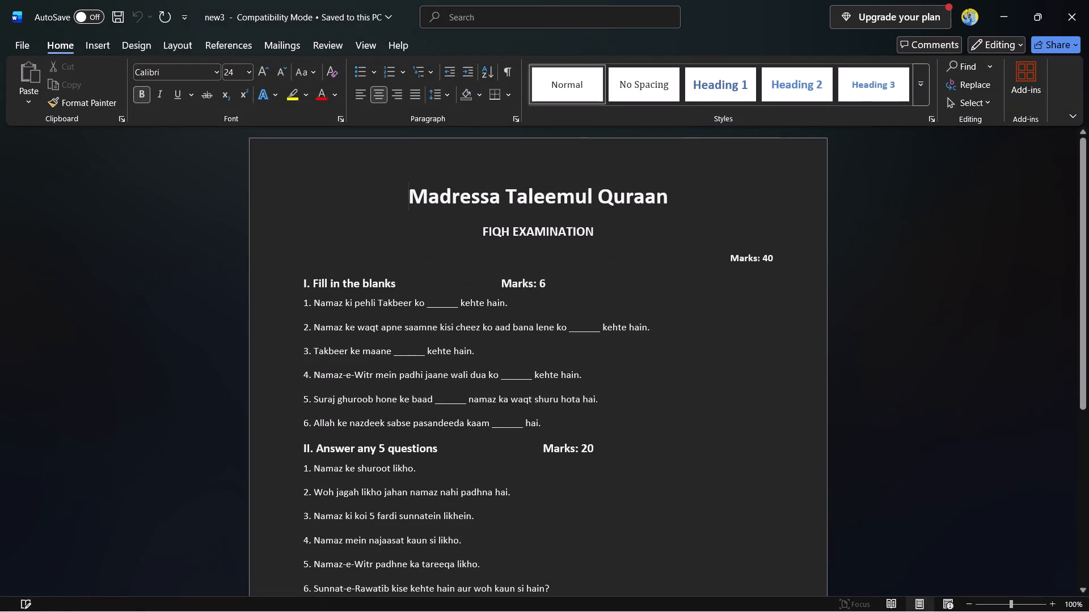
# Correct the title's first word from "Madressa" to "Madrasa".
pyautogui.click(487, 201)
pyautogui.press('BackSpace')
pyautogui.press('BackSpace')
pyautogui.press('BackSpace')
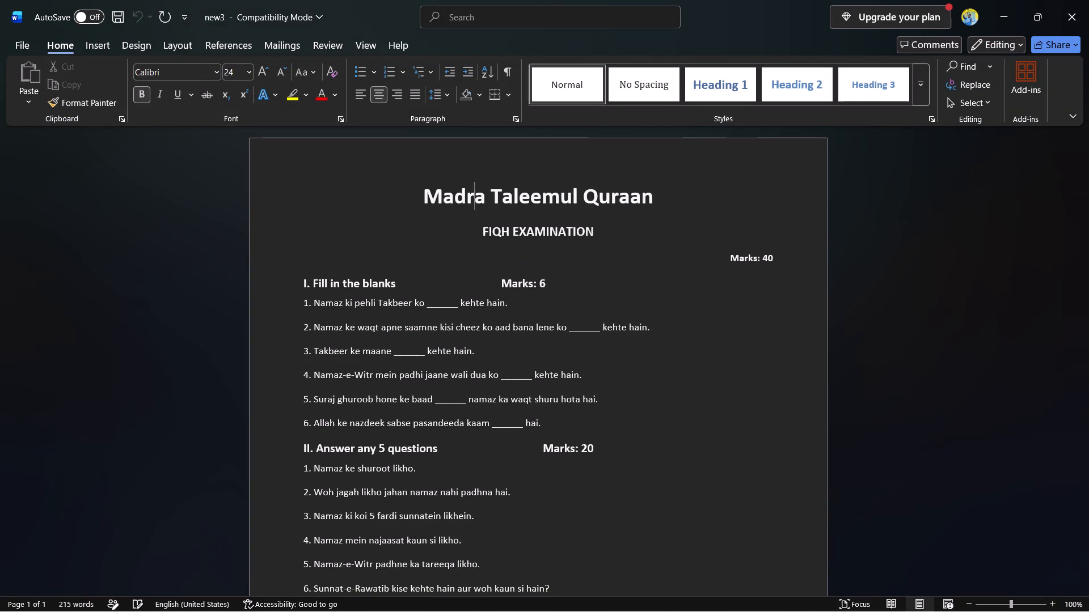
pyautogui.press('Right')
pyautogui.press('a')
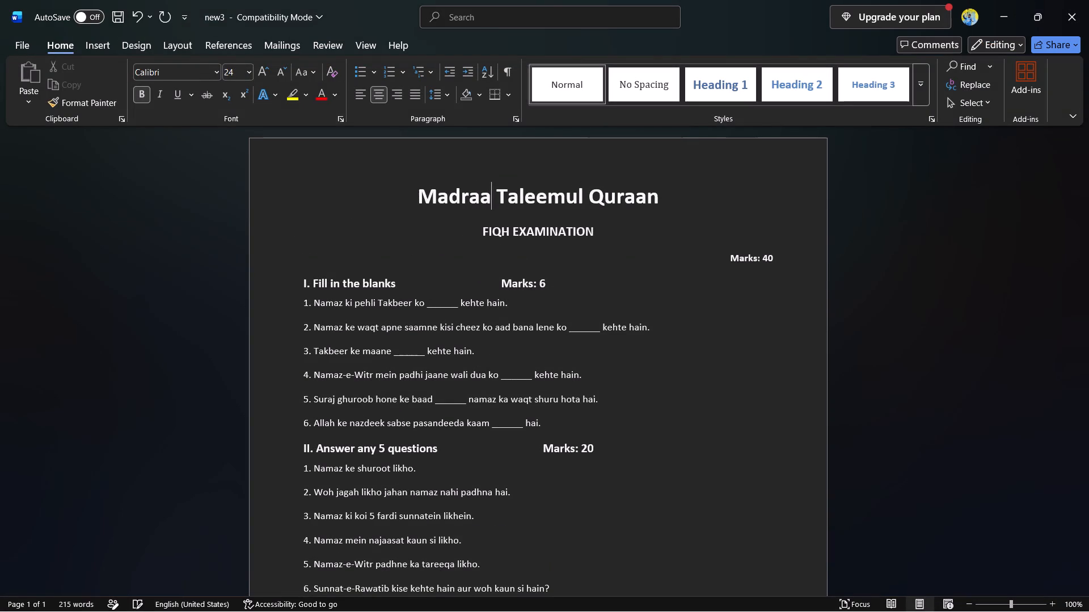
pyautogui.press('BackSpace')
pyautogui.press('F12')
pyautogui.write('sa')
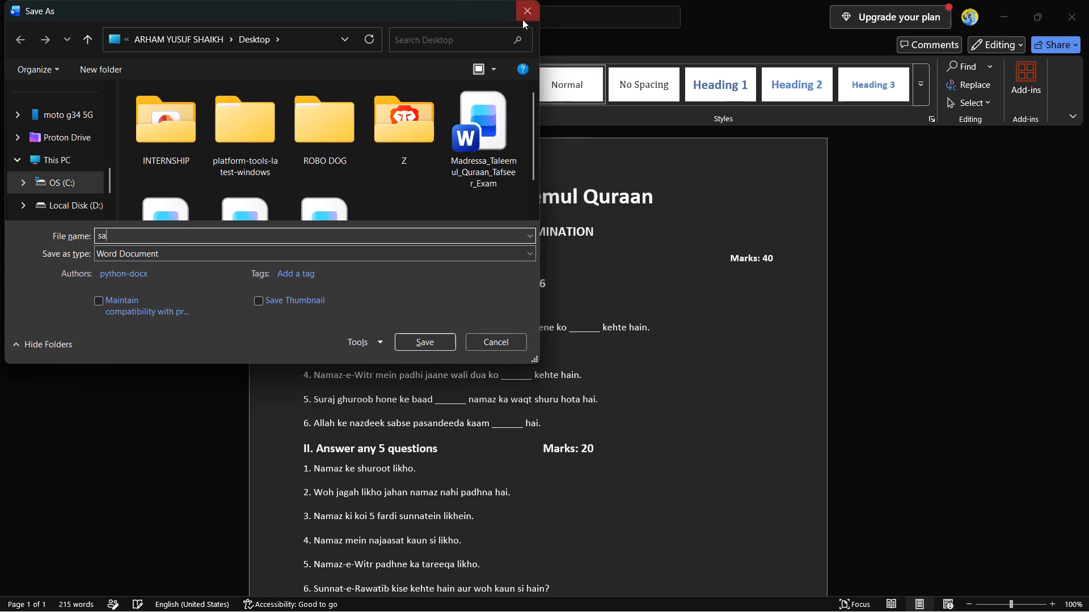
pyautogui.click(526, 19)
pyautogui.write('sa')
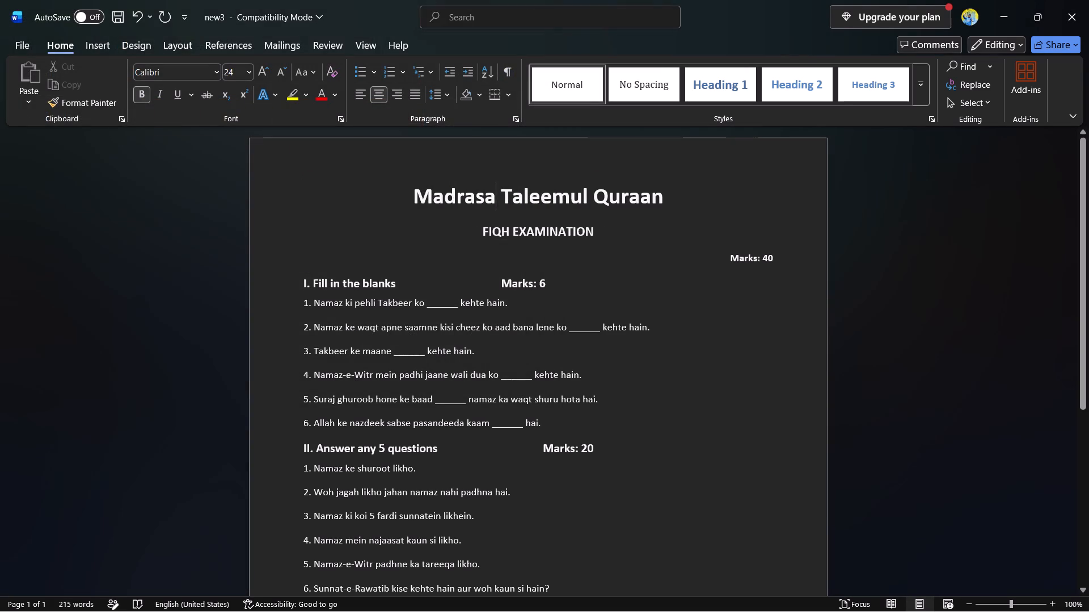
# Format section I, "Fill in the blanks", including its heading and six questions, in Times New Roman at size 16.
pyautogui.scroll(-1, 377, 317)
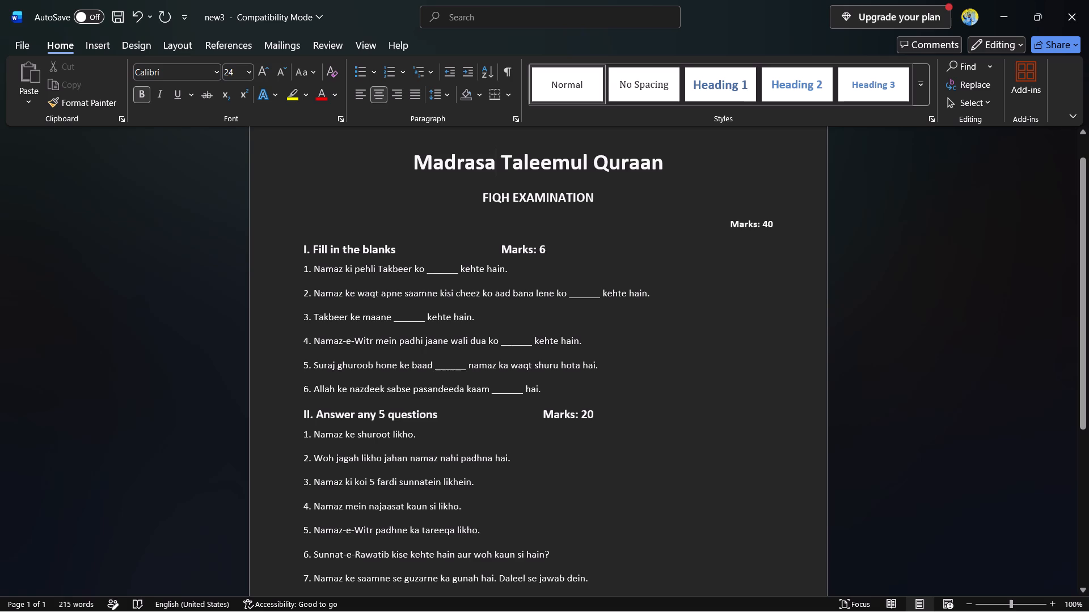
pyautogui.moveTo(298, 243); pyautogui.dragTo(553, 394)
pyautogui.click(662, 352)
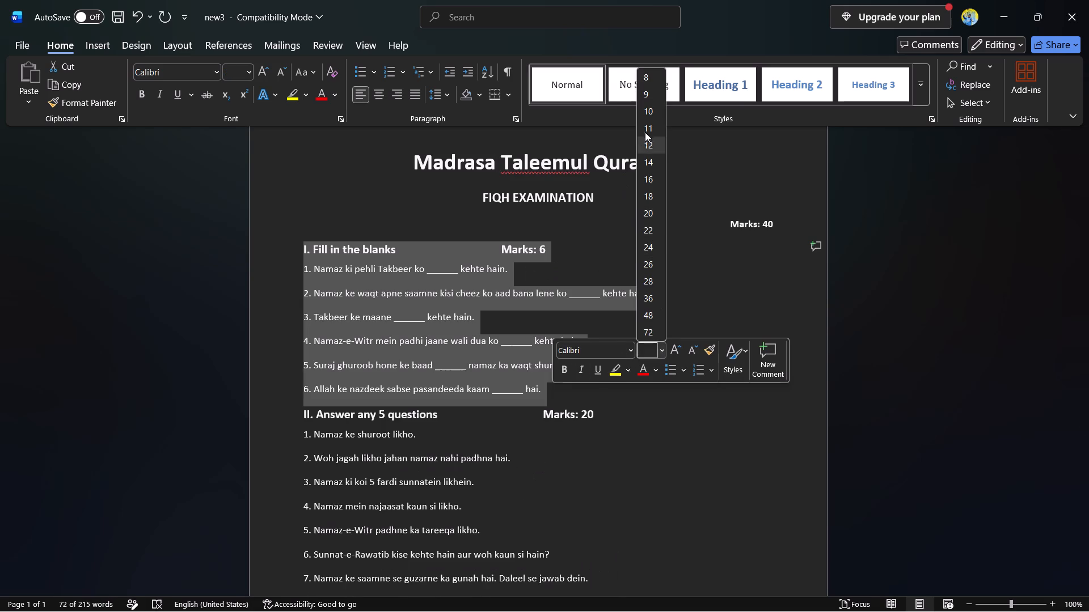
pyautogui.click(656, 178)
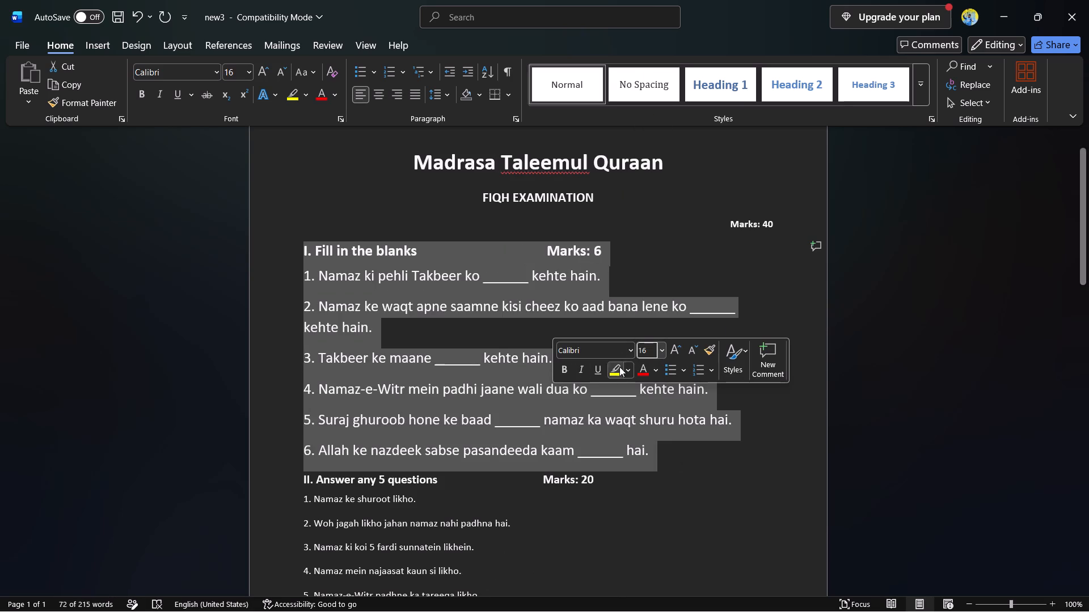
pyautogui.click(627, 346)
pyautogui.scroll(5, 700, 237)
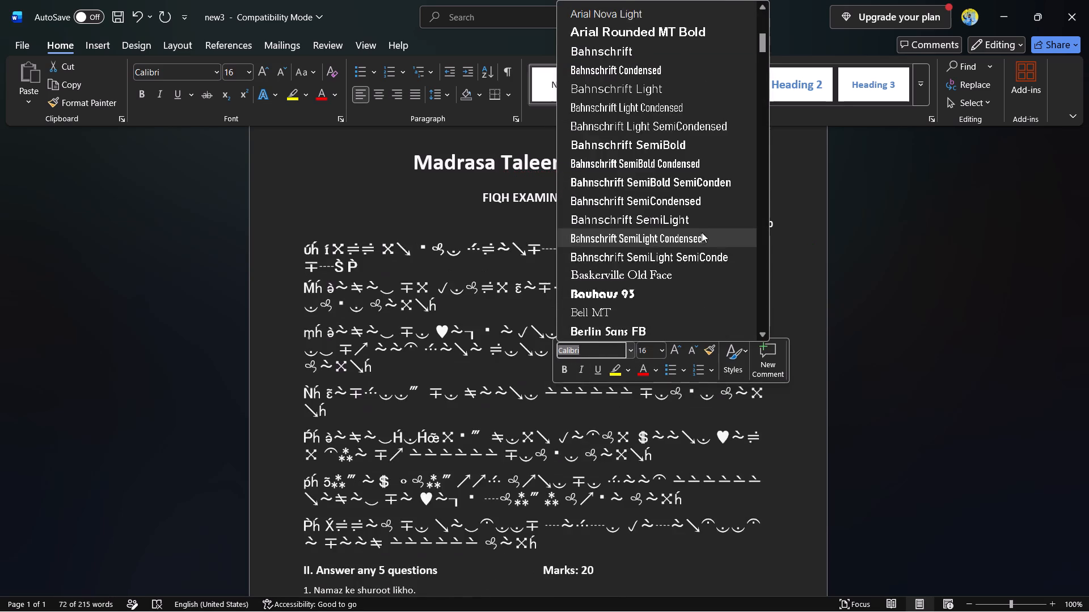
pyautogui.scroll(13, 702, 232)
pyautogui.click(665, 88)
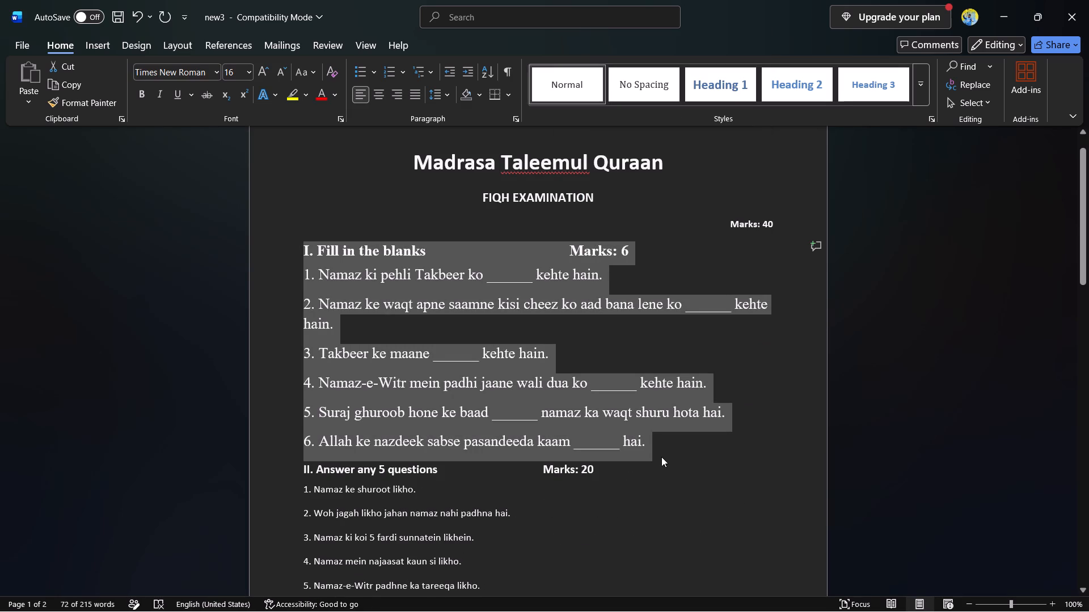
pyautogui.rightClick(645, 445)
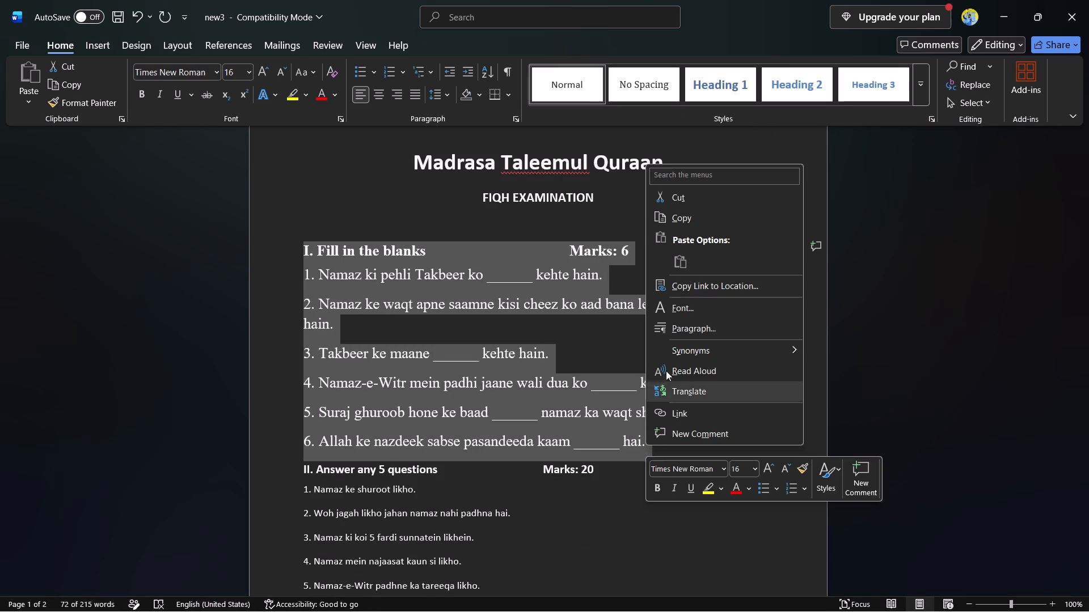
pyautogui.click(979, 458)
pyautogui.click(1044, 460)
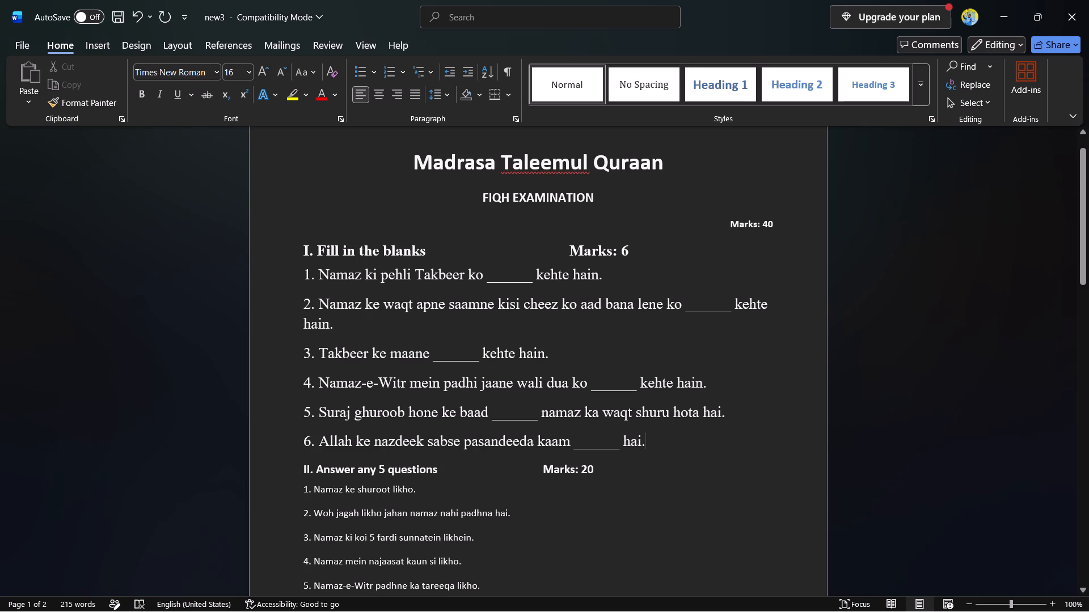
# Shift "Marks: 6" in the section I heading across to the page's right margin using tab spacing.
pyautogui.scroll(-2, 627, 384)
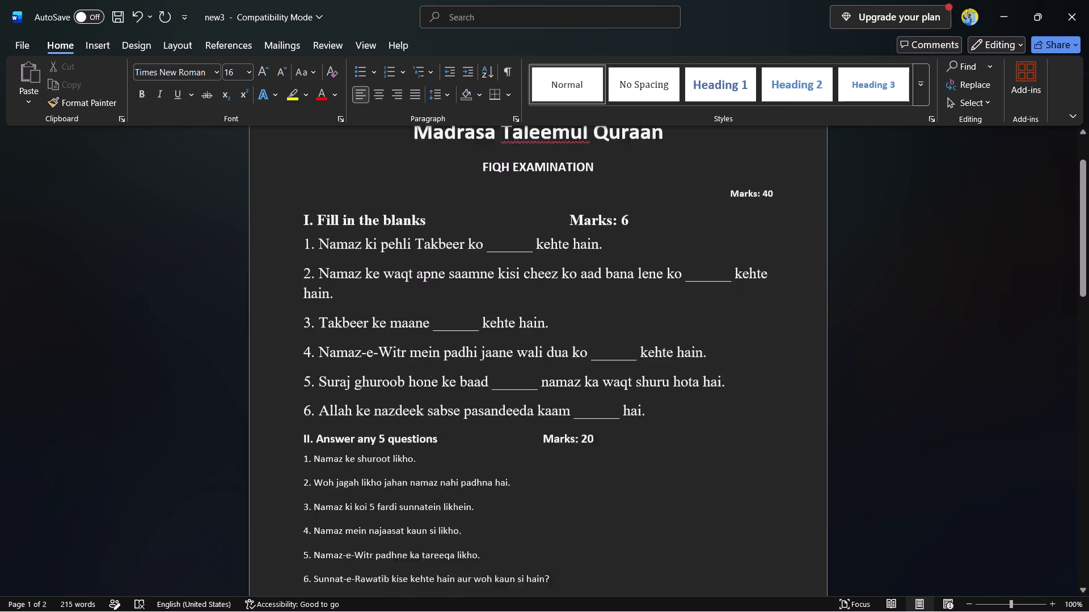
pyautogui.click(568, 182)
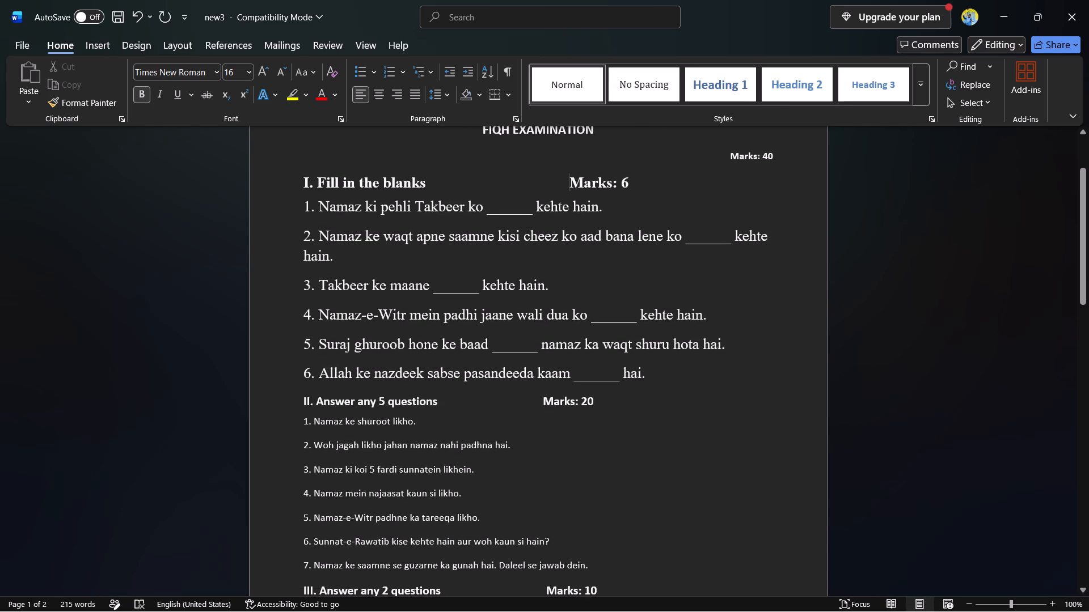
pyautogui.press('Tab')
pyautogui.press('Tab')
pyautogui.press('Tab')
pyautogui.press('Tab')
pyautogui.press('Tab')
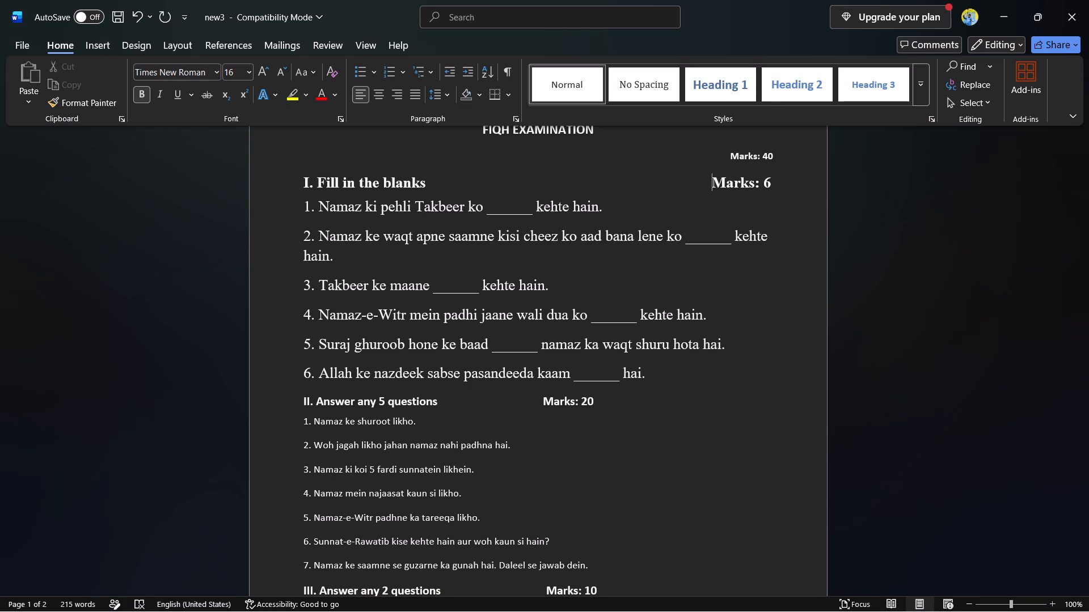
# Set section II, "Answer any 5 questions", including its heading and all seven questions, to font size 16.
pyautogui.scroll(-4, 569, 188)
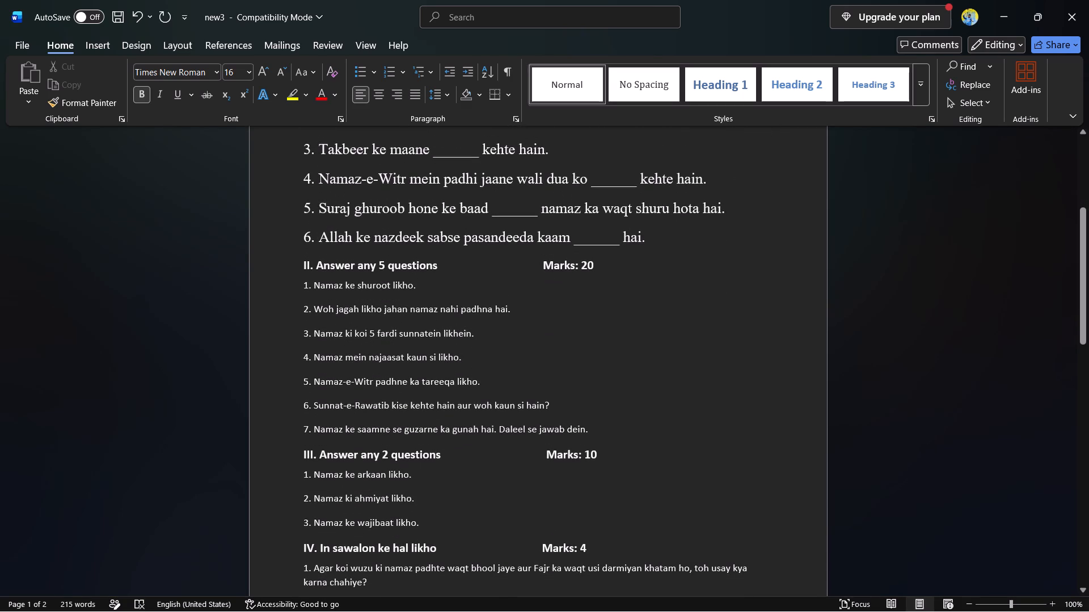
pyautogui.moveTo(302, 260); pyautogui.dragTo(491, 436)
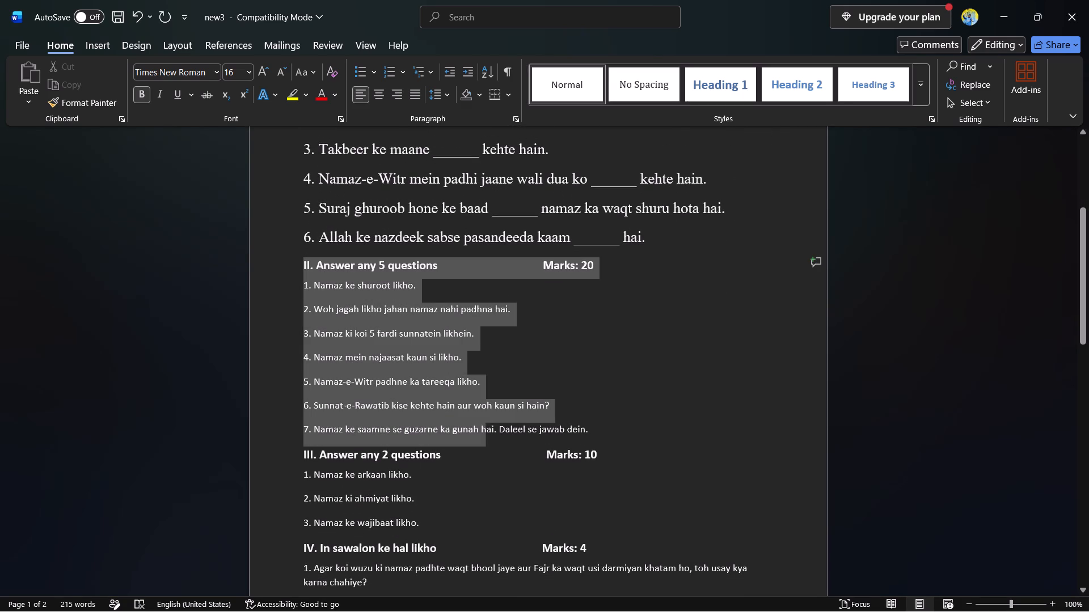
pyautogui.moveTo(491, 436); pyautogui.dragTo(612, 427)
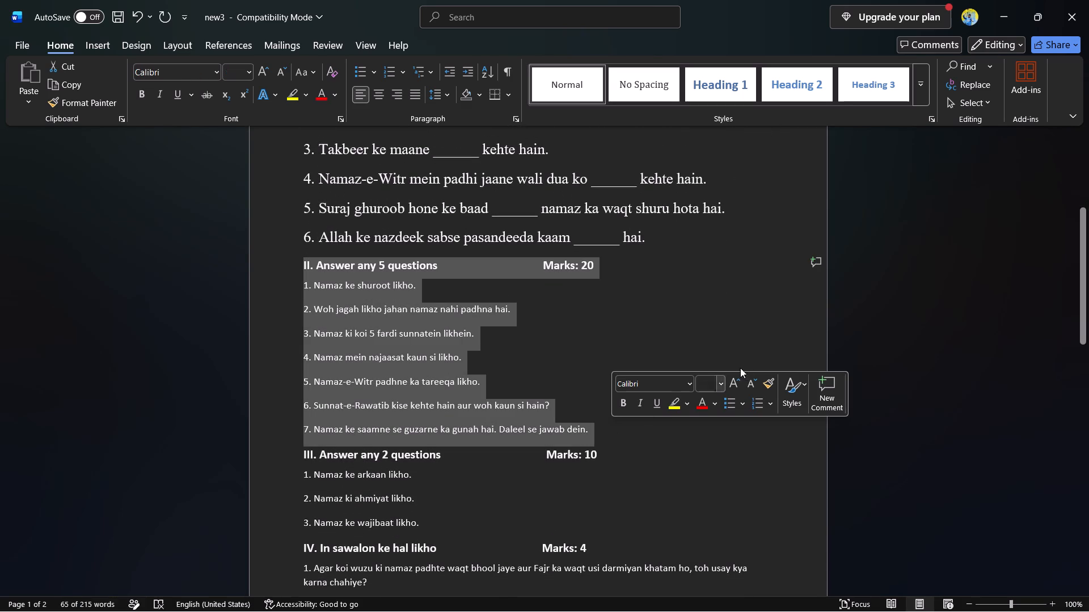
pyautogui.click(720, 378)
pyautogui.click(711, 204)
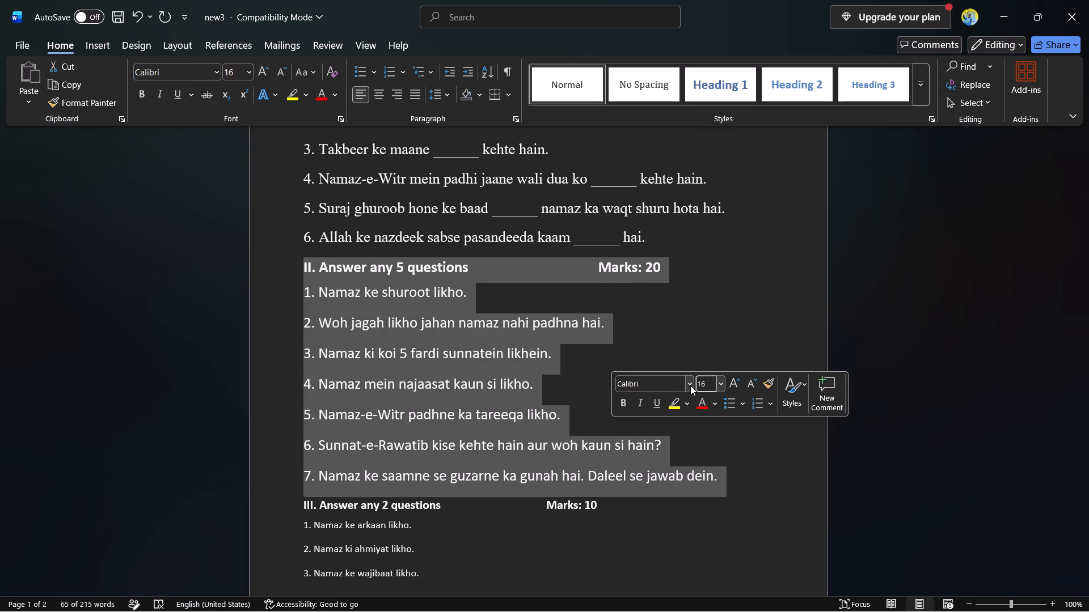
# Set section II, its "Answer any 5 questions" heading and seven questions, in Times New Roman.
pyautogui.click(690, 385)
pyautogui.scroll(-10, 717, 283)
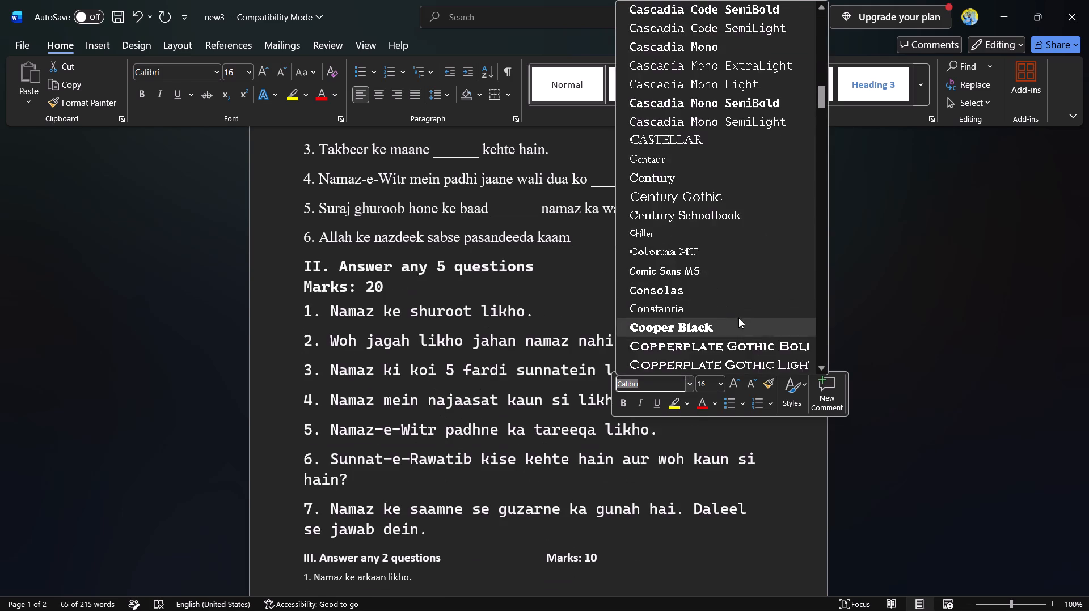
pyautogui.scroll(-18, 738, 318)
pyautogui.scroll(-13, 734, 317)
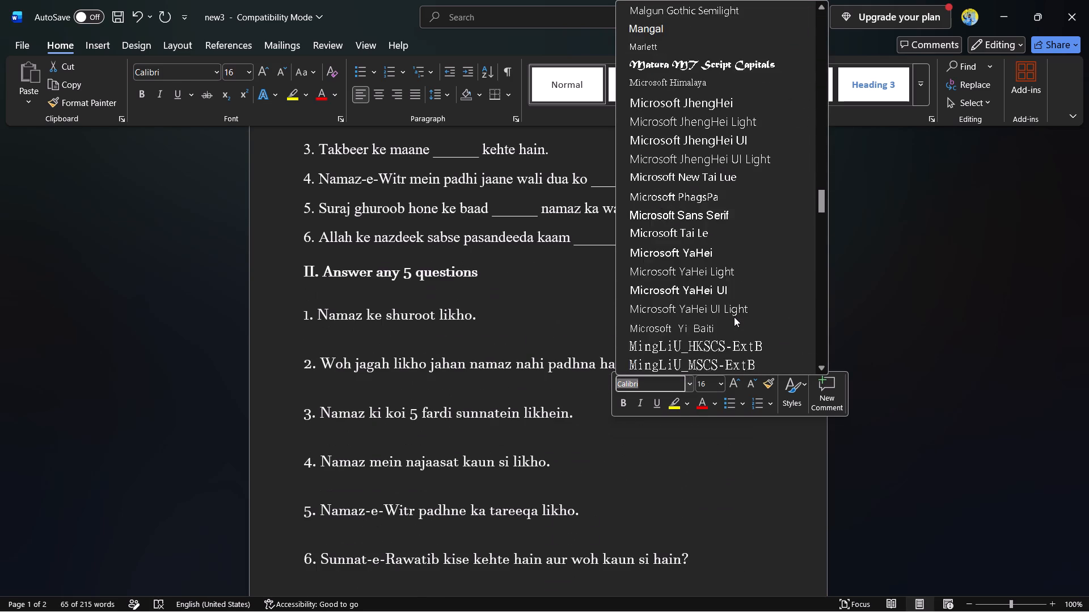
pyautogui.scroll(-20, 734, 317)
pyautogui.scroll(-20, 734, 317)
pyautogui.scroll(-4, 734, 317)
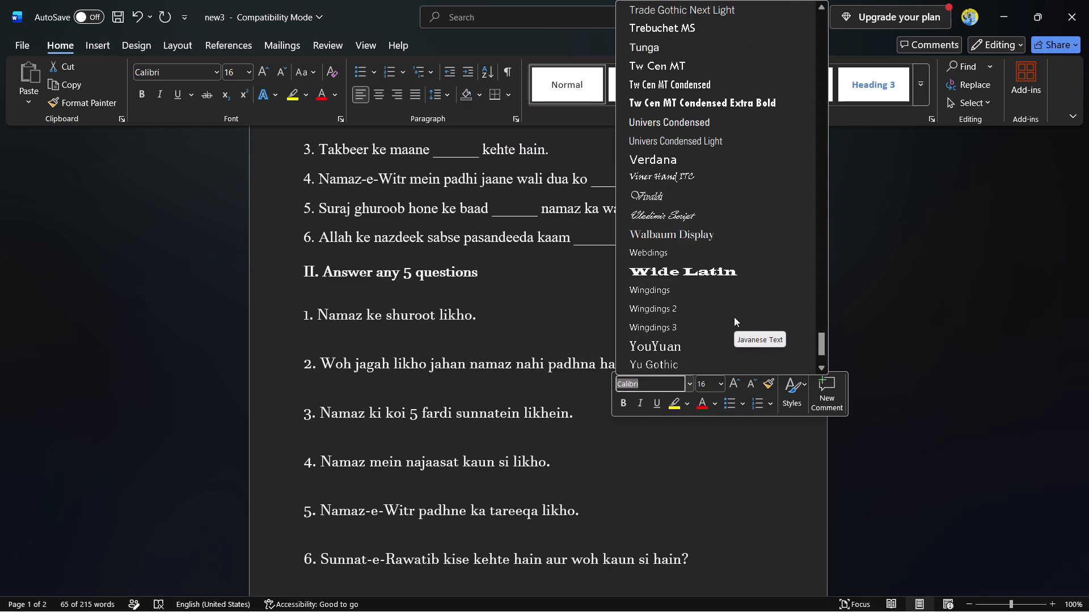
pyautogui.scroll(-11, 734, 317)
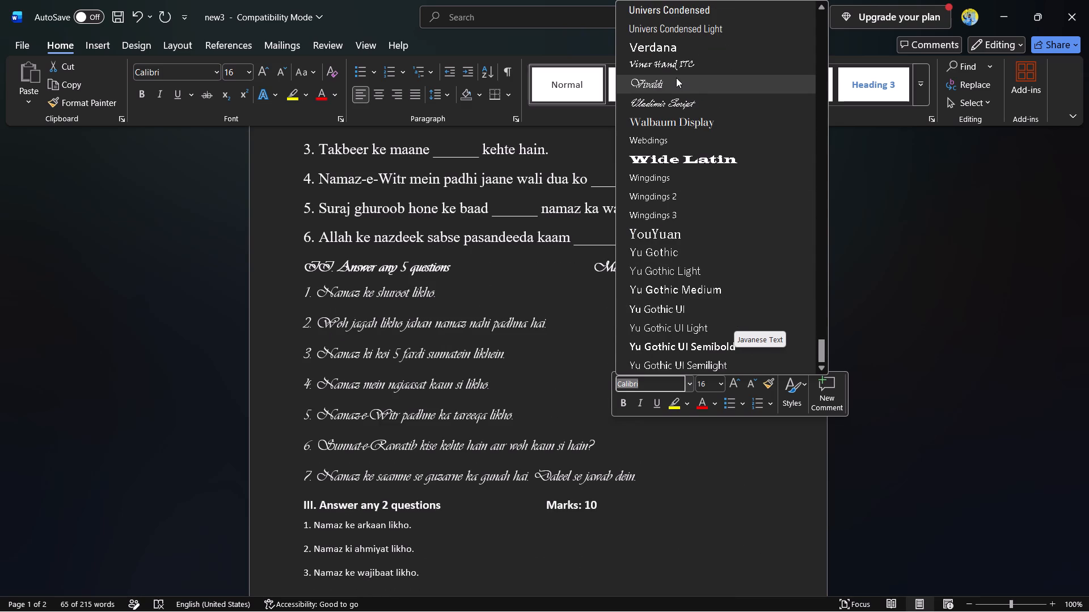
pyautogui.scroll(8, 675, 298)
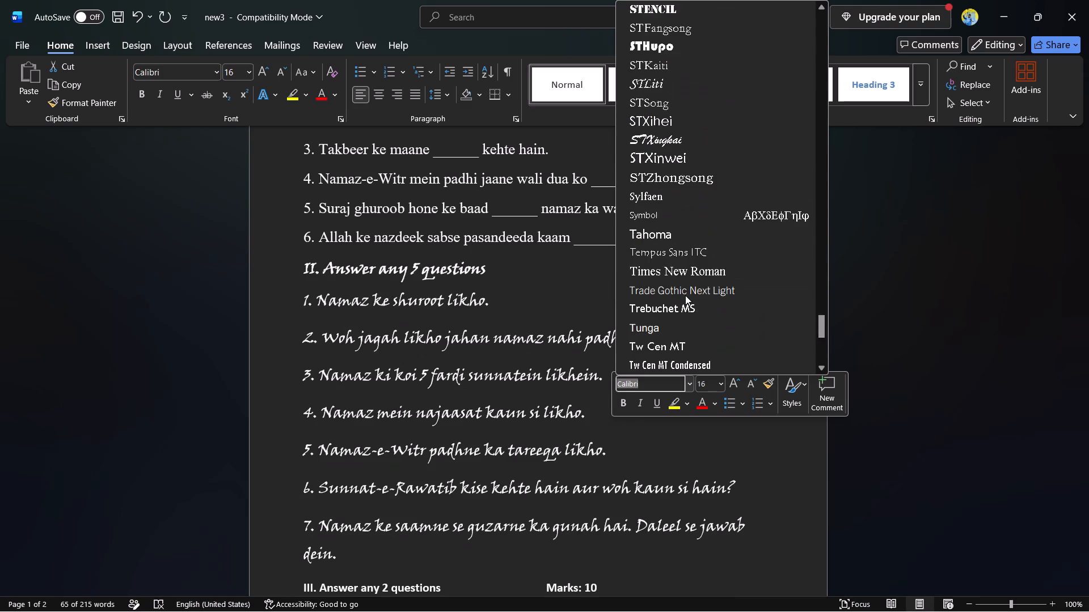
pyautogui.scroll(-4, 685, 295)
pyautogui.scroll(12, 682, 253)
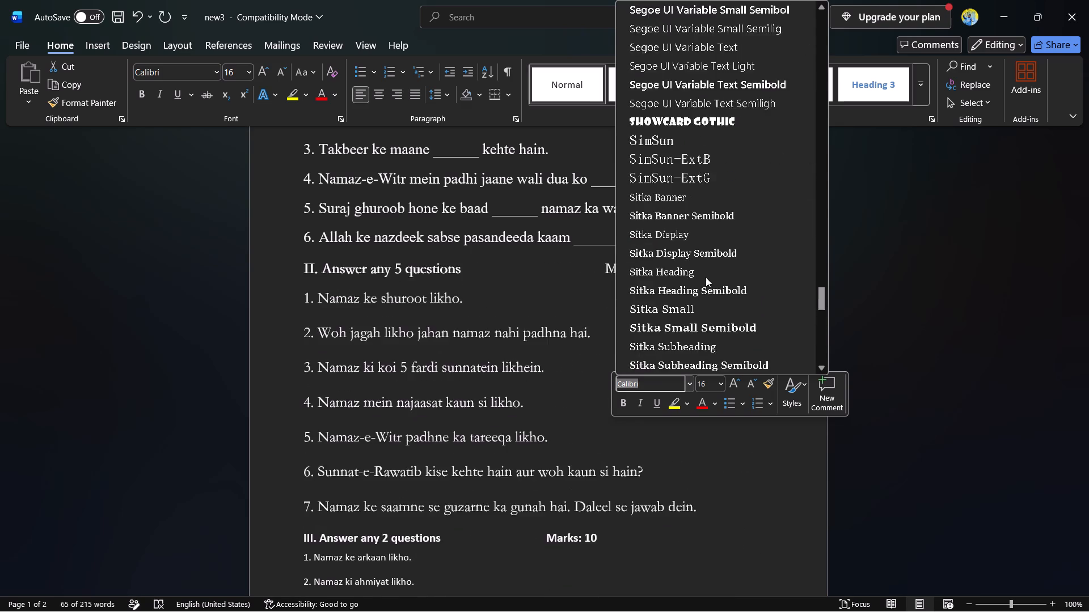
pyautogui.scroll(13, 706, 277)
pyautogui.moveTo(825, 245); pyautogui.dragTo(860, 54)
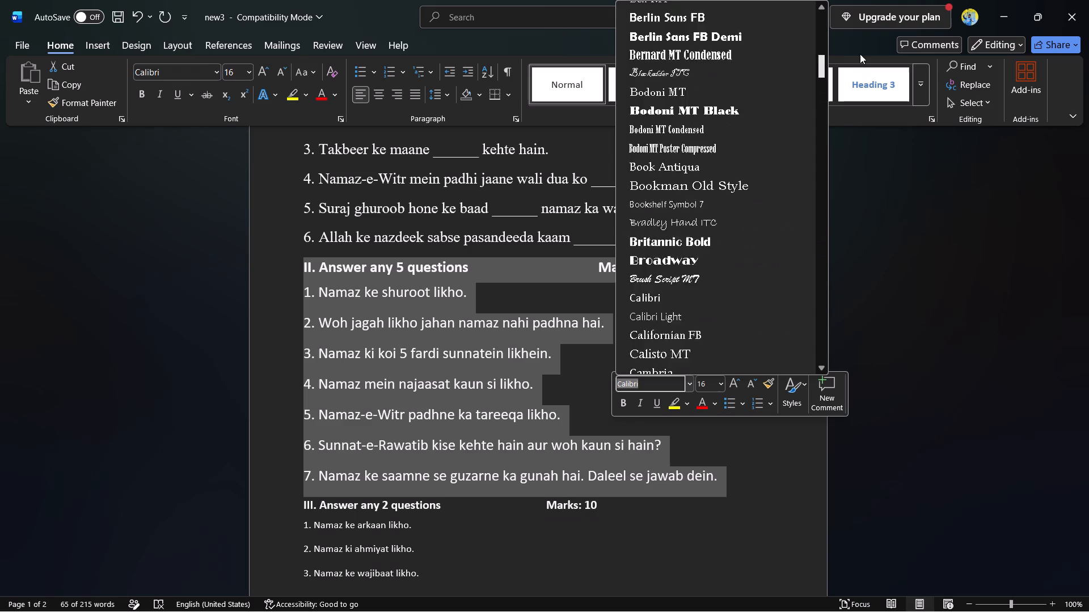
pyautogui.moveTo(860, 54); pyautogui.dragTo(845, 14)
pyautogui.scroll(-3, 671, 266)
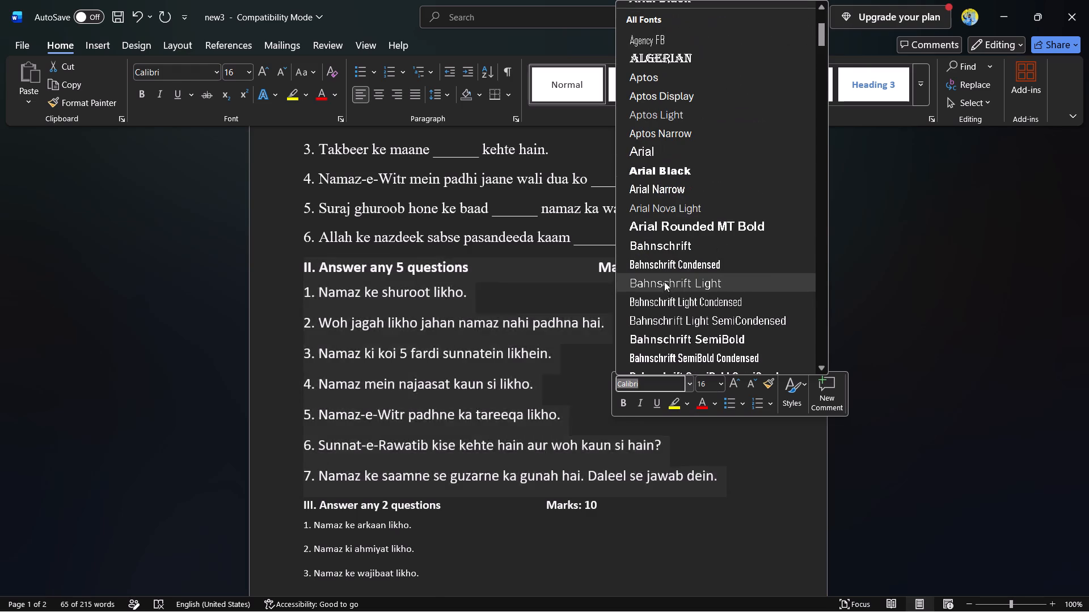
pyautogui.scroll(6, 692, 120)
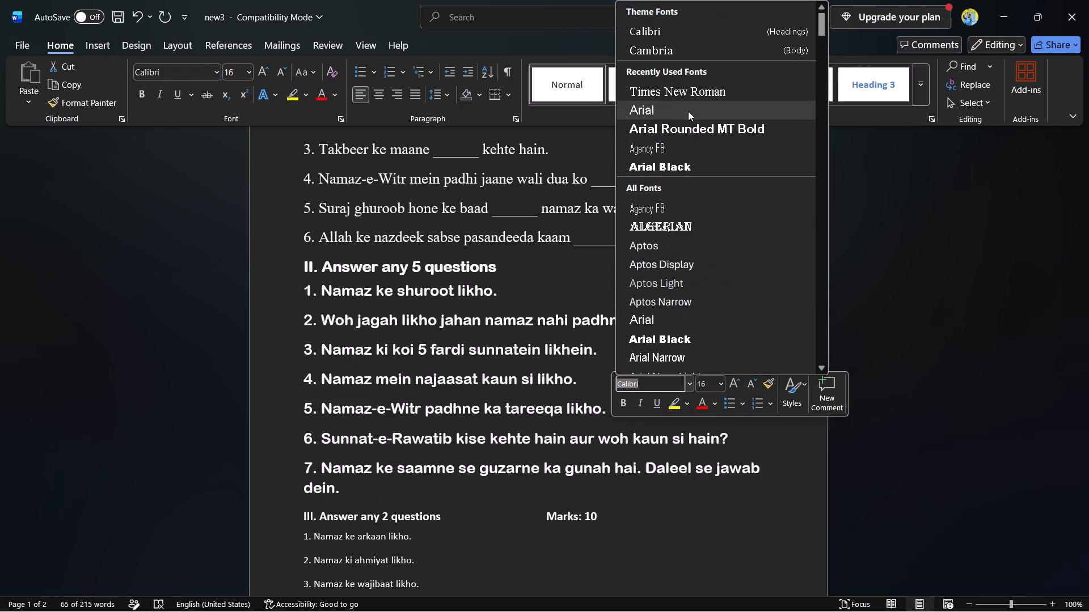
pyautogui.click(692, 91)
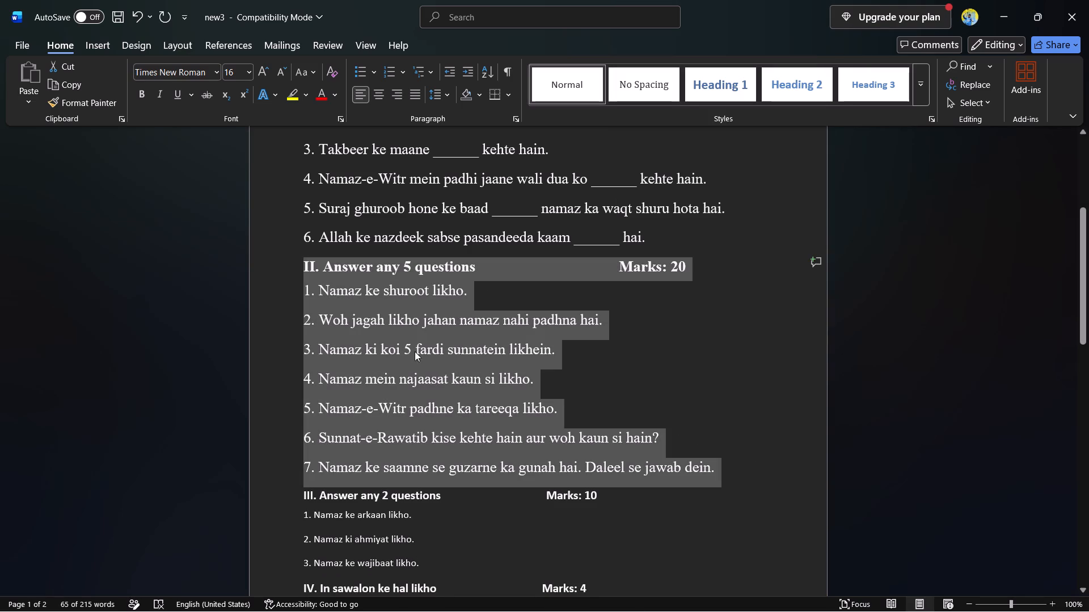
# Replace the word "fardi" with "faili" in section II, question 3.
pyautogui.click(430, 342)
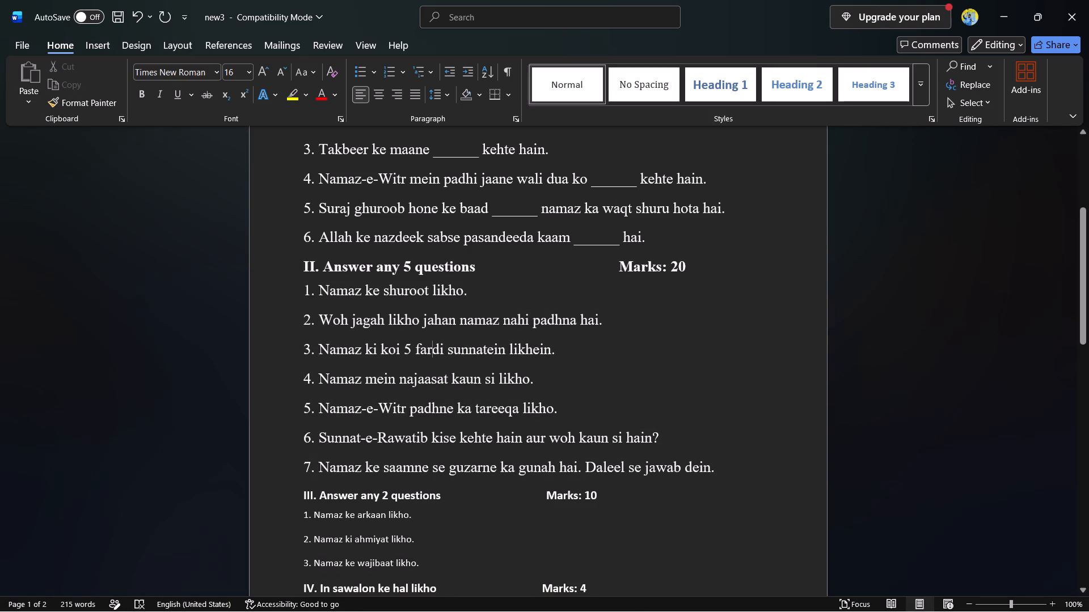
pyautogui.press('BackSpace')
pyautogui.press('Right')
pyautogui.press('BackSpace')
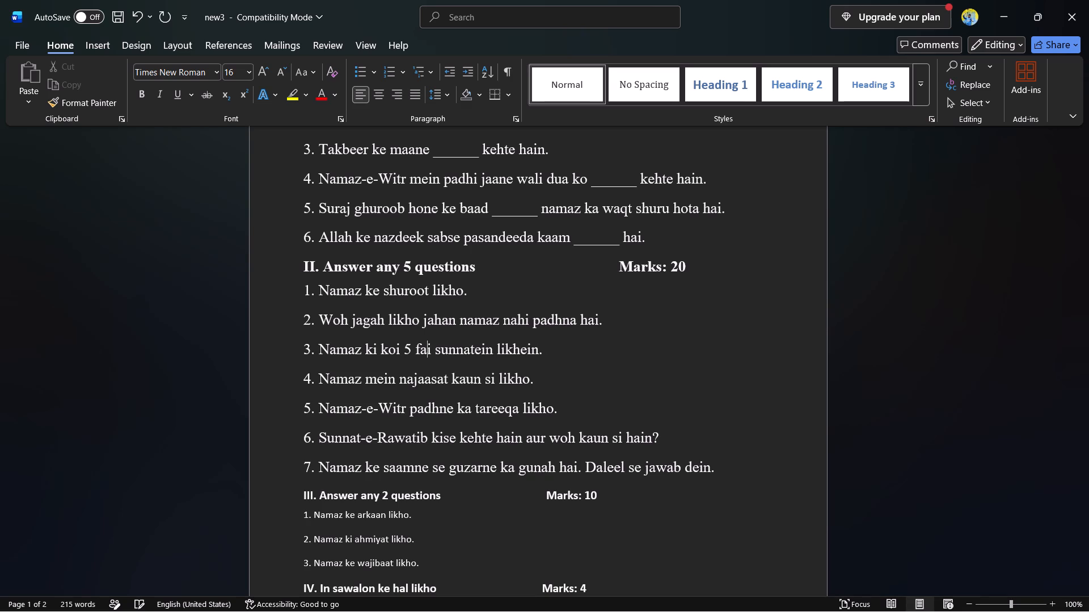
pyautogui.press('l')
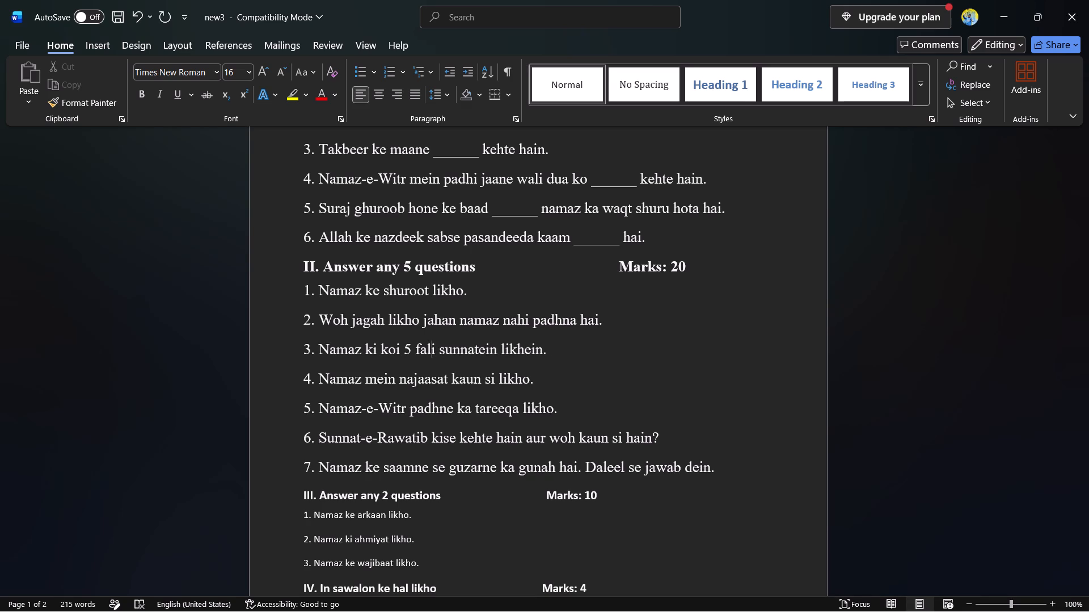
pyautogui.press('Left')
pyautogui.press('i')
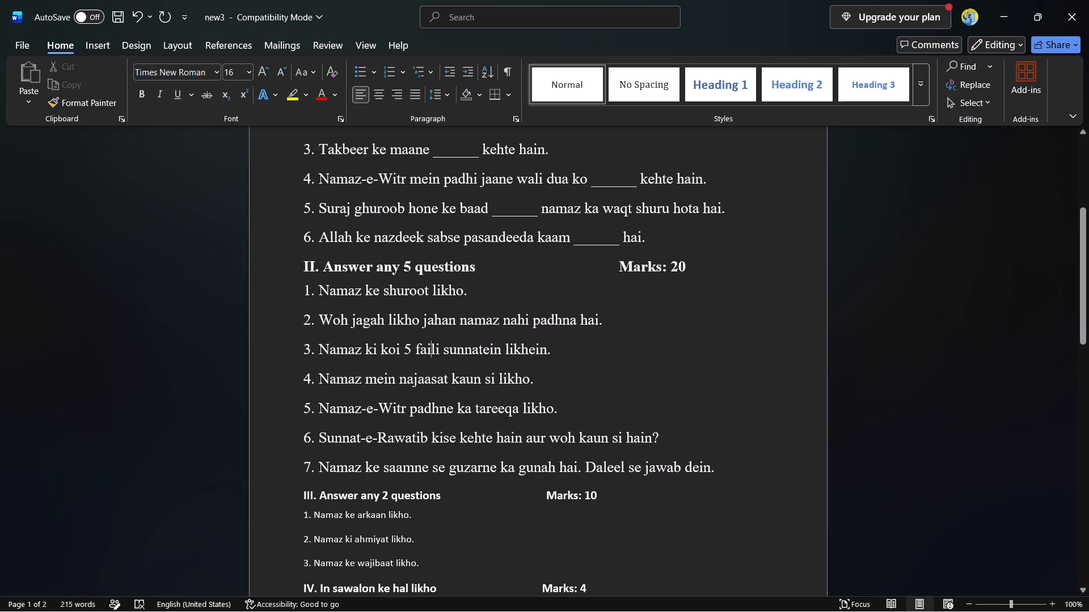
# Insert a blank line between question 6 of section I and the section II heading.
pyautogui.click(661, 243)
pyautogui.press('Return')
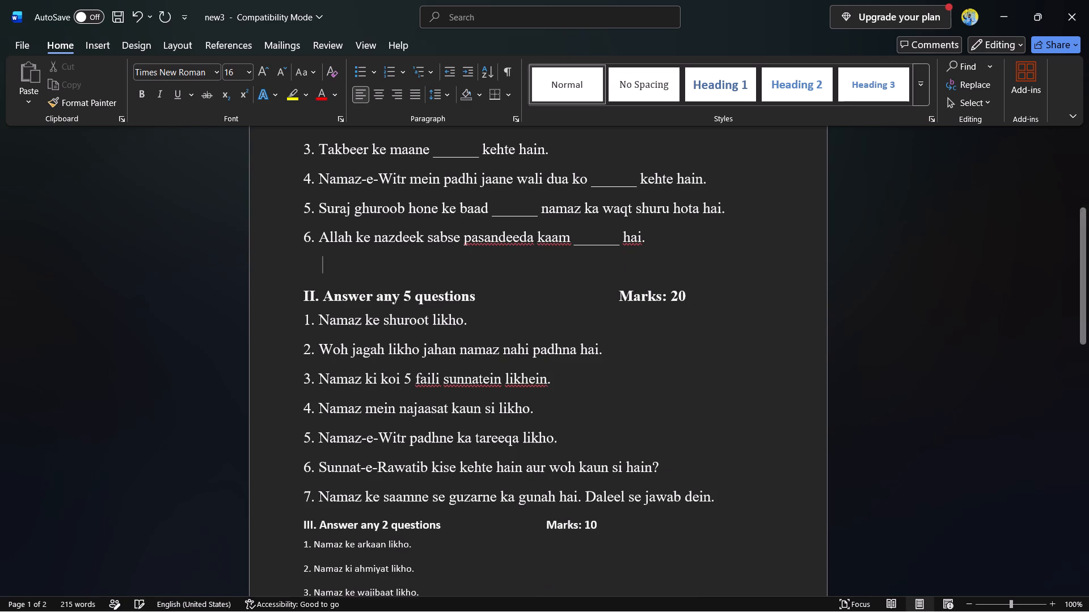
# Replace the word "najaasat" with "najayez" in section II, question 4.
pyautogui.scroll(-3, 658, 243)
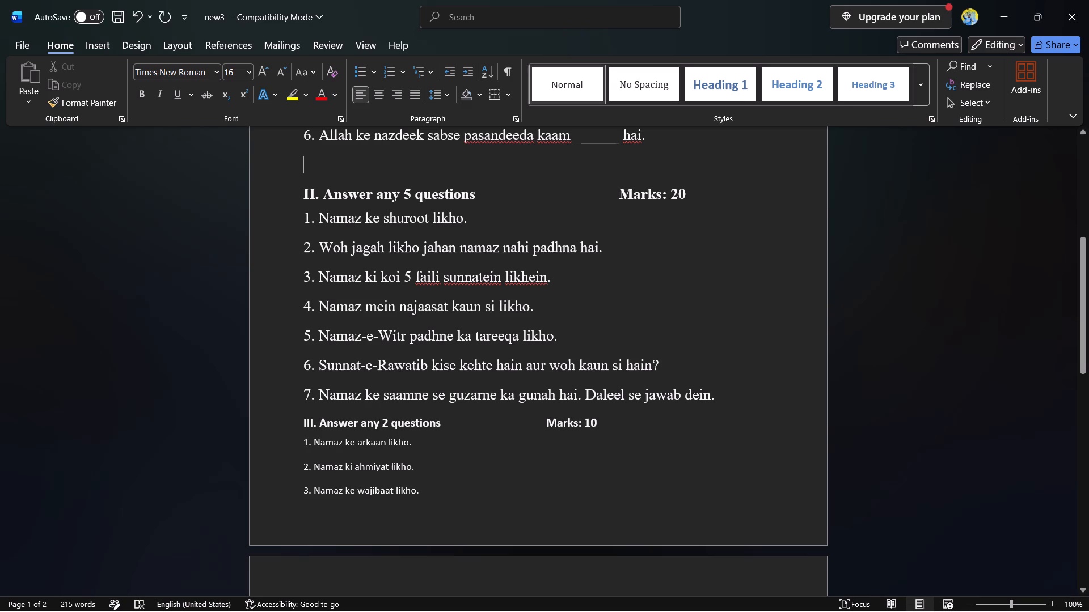
pyautogui.click(449, 311)
pyautogui.press('BackSpace')
pyautogui.press('BackSpace')
pyautogui.press('BackSpace')
pyautogui.press('BackSpace')
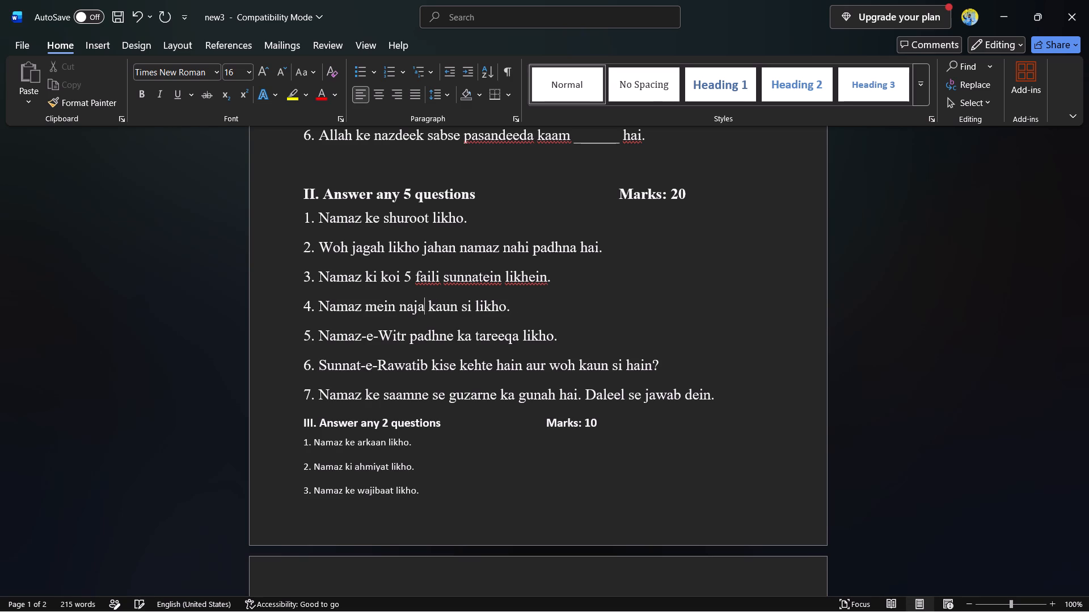
pyautogui.write('ays')
pyautogui.press('BackSpace')
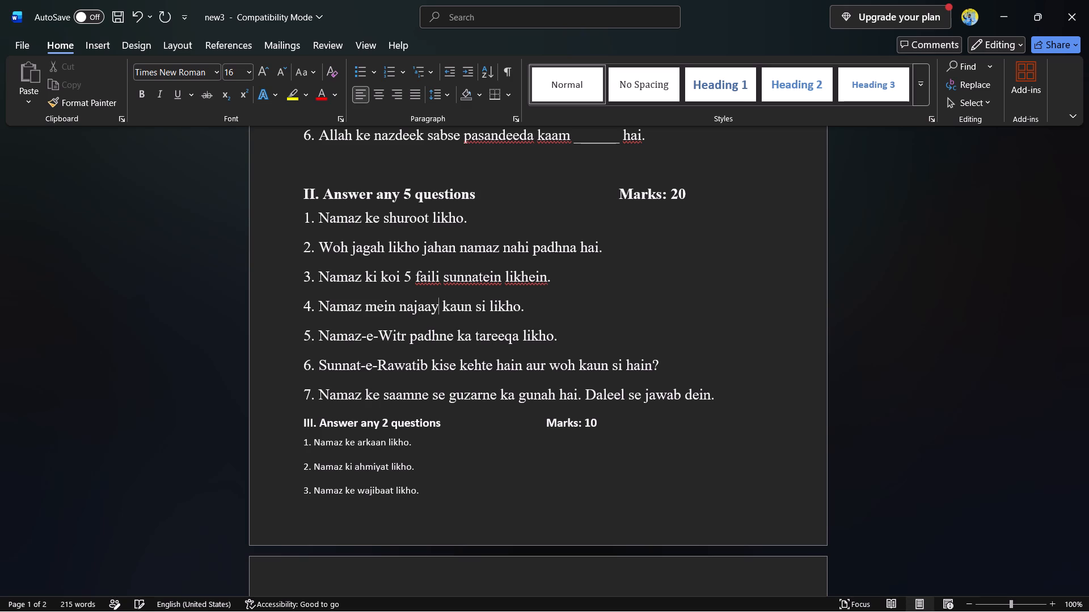
pyautogui.press('BackSpace')
pyautogui.press('BackSpace')
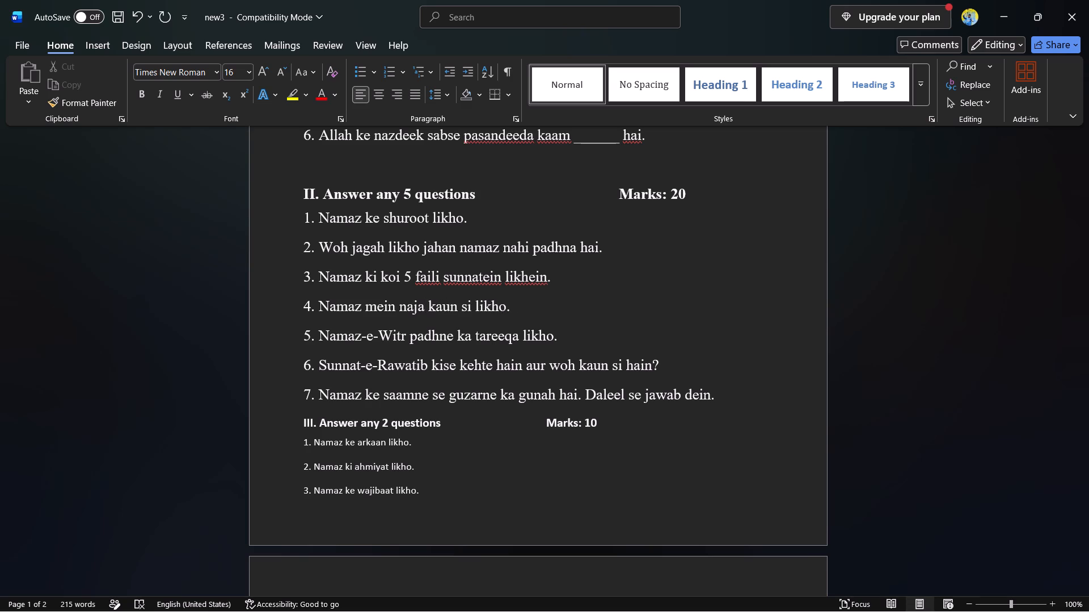
pyautogui.write('yez')
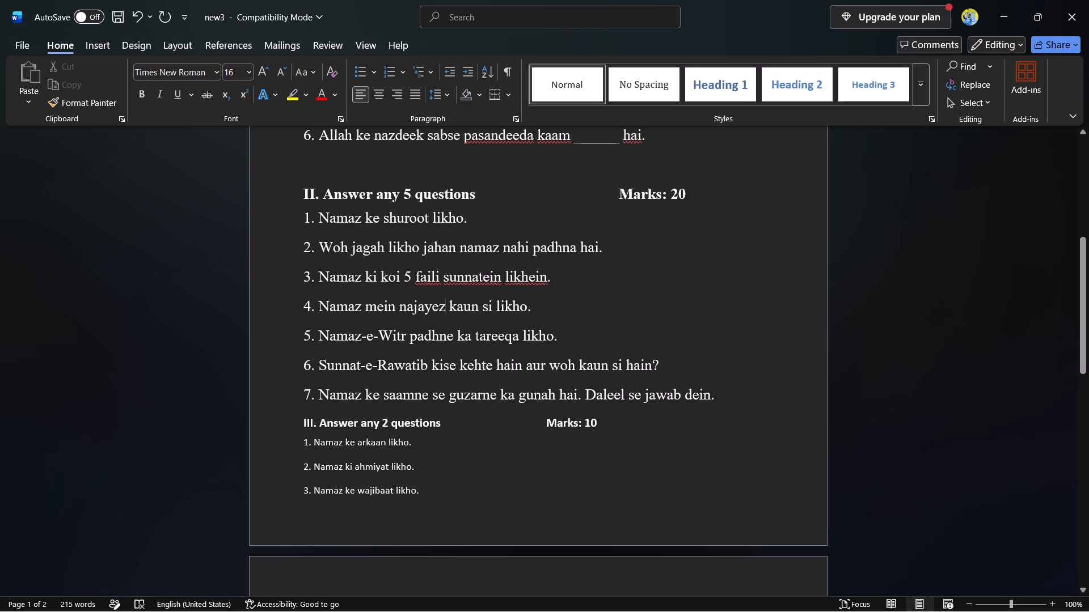
# Insert the word "Umoor" after "najayez" in section II, question 4.
pyautogui.click(478, 307)
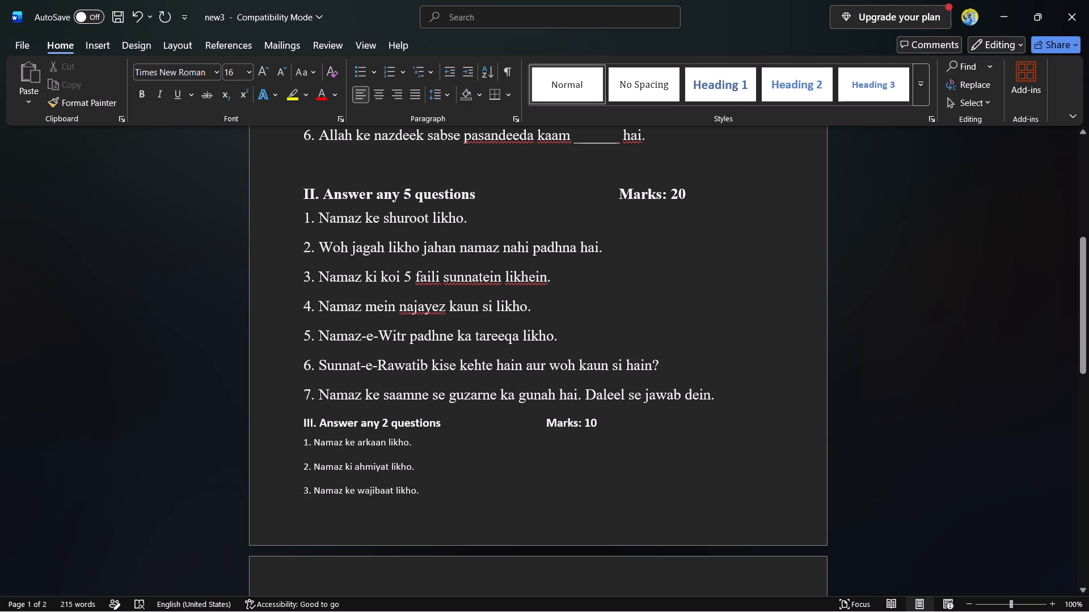
pyautogui.click(448, 311)
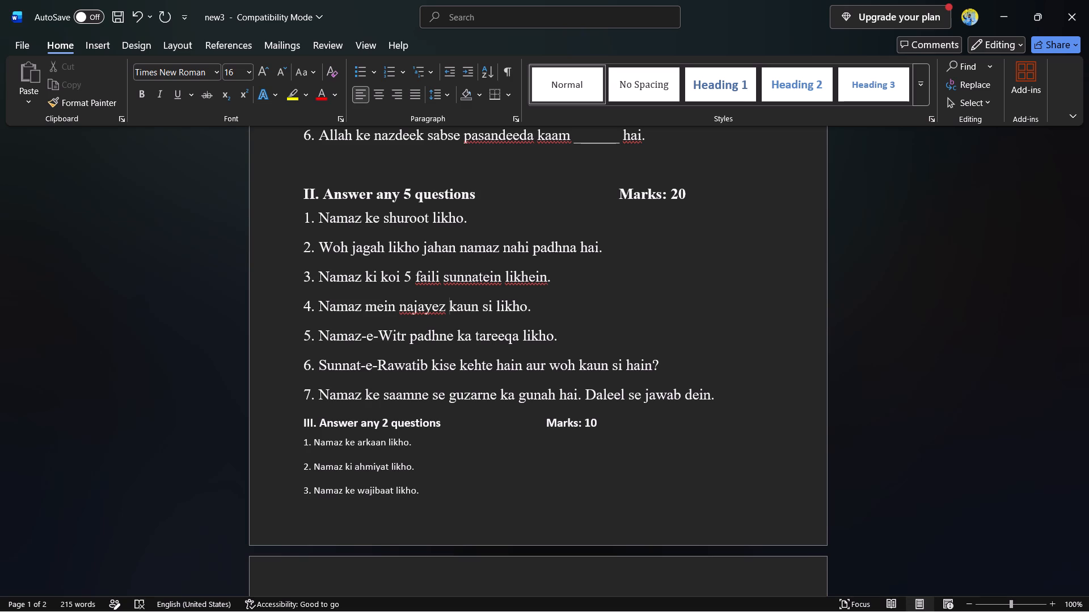
pyautogui.hotkey('shift', 'u')
pyautogui.press('m')
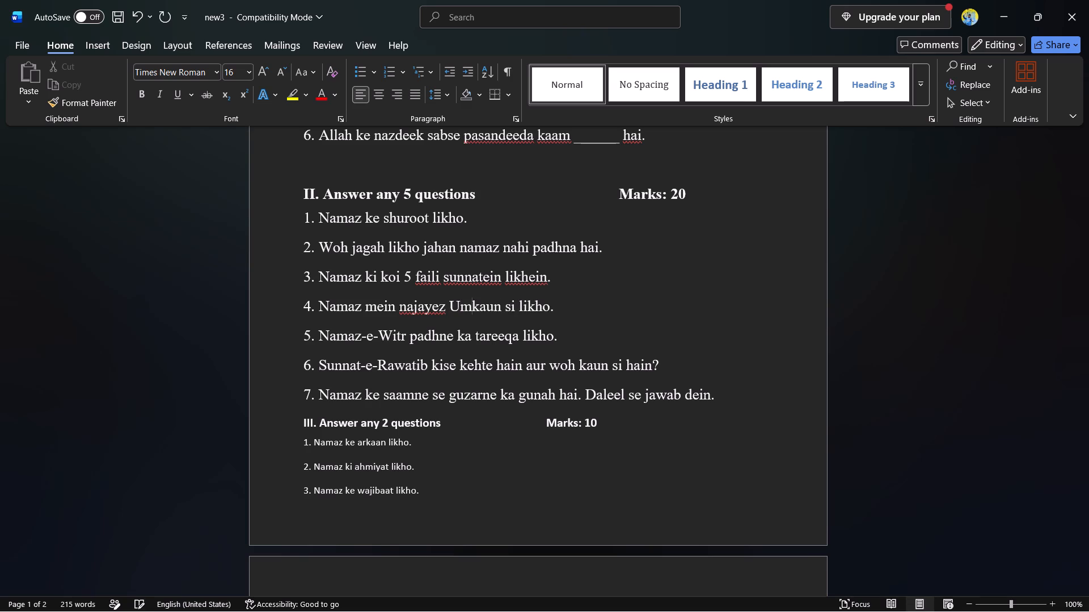
pyautogui.press('o')
pyautogui.write('pr')
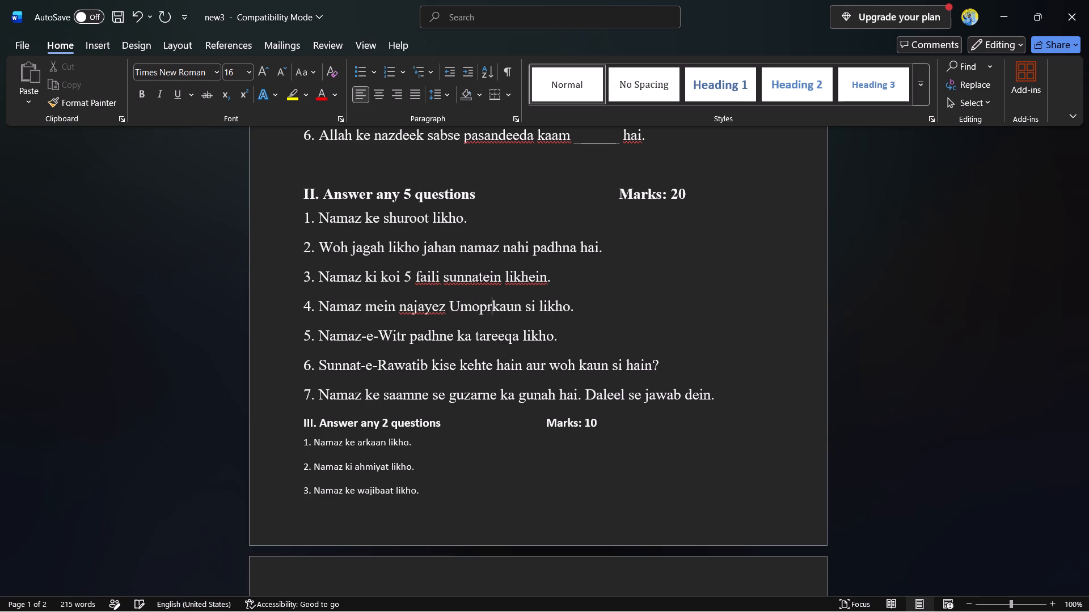
pyautogui.press('BackSpace')
pyautogui.press('BackSpace')
pyautogui.write('or')
pyautogui.press('space')
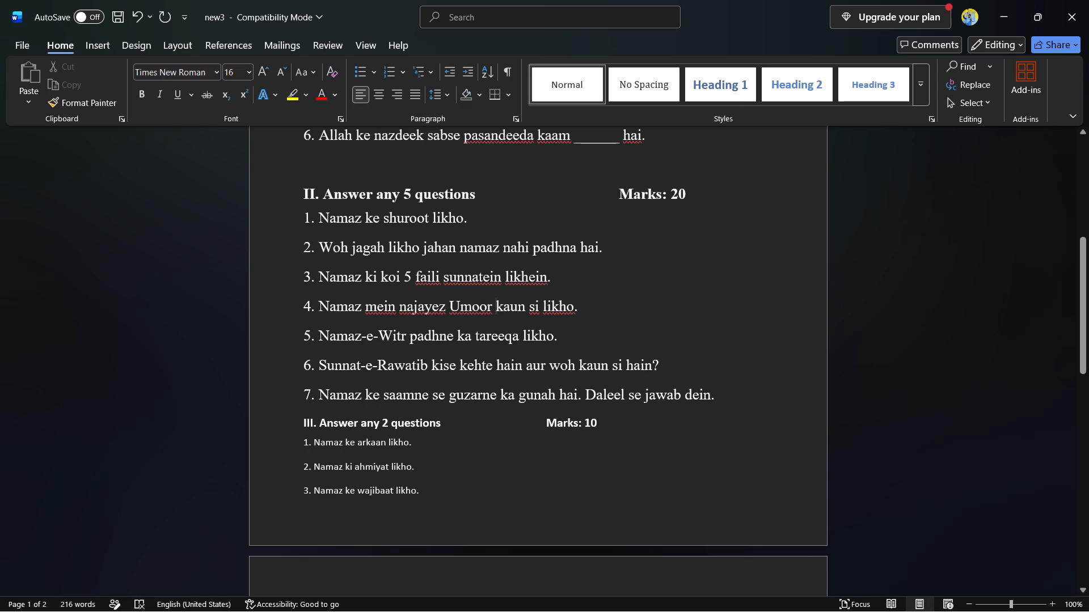
# Reword "kaun si likho" in section II, question 4, as "kaun se hain likho".
pyautogui.click(539, 307)
pyautogui.press('BackSpace')
pyautogui.press('e')
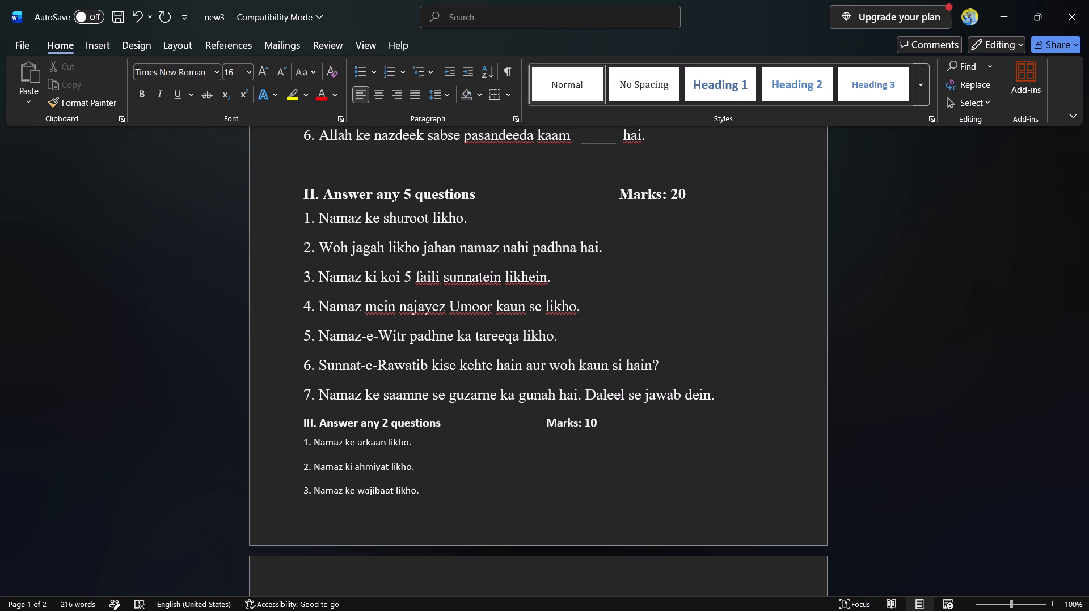
pyautogui.press('Right')
pyautogui.write('hain')
pyautogui.press('space')
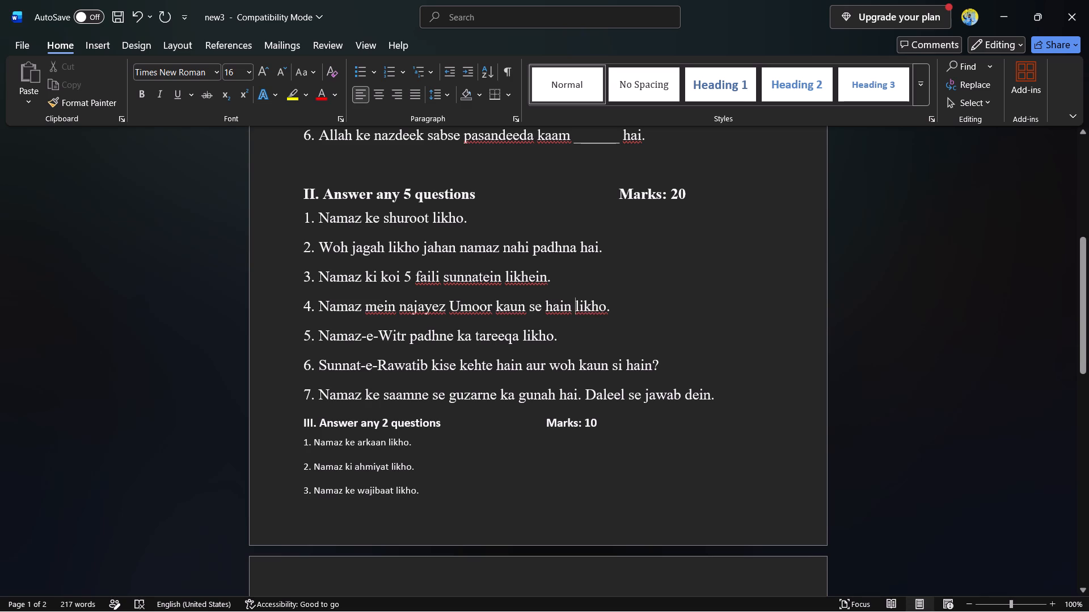
# Set sections III and IV, including their headings and all their questions, to font size 16.
pyautogui.moveTo(300, 418); pyautogui.dragTo(596, 528)
pyautogui.scroll(-2, 593, 528)
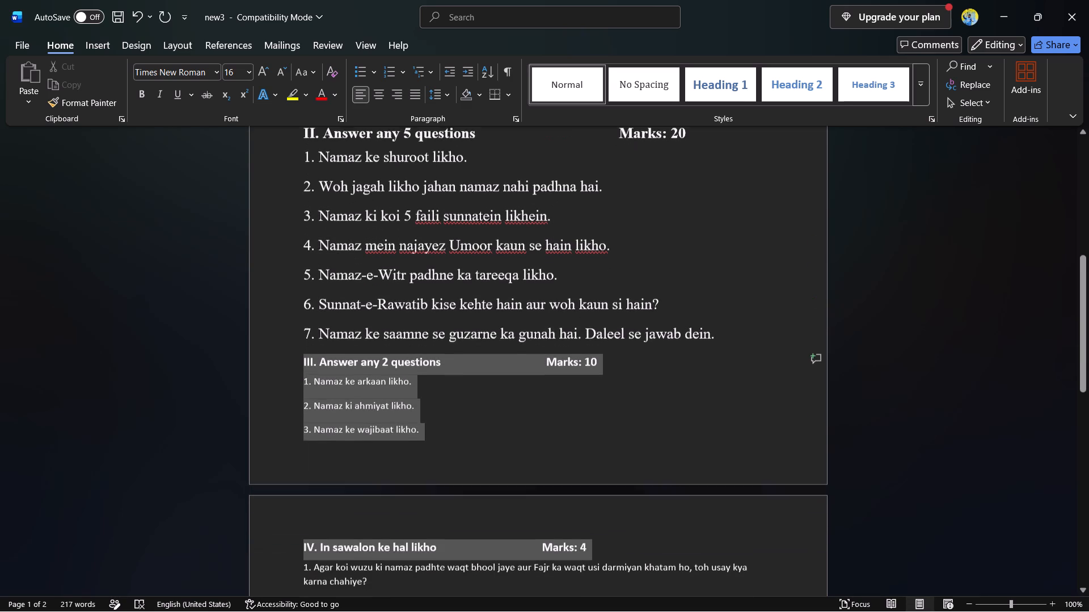
pyautogui.moveTo(596, 528); pyautogui.dragTo(626, 547)
pyautogui.scroll(-3, 637, 552)
pyautogui.scroll(2, 630, 547)
pyautogui.scroll(-1, 629, 547)
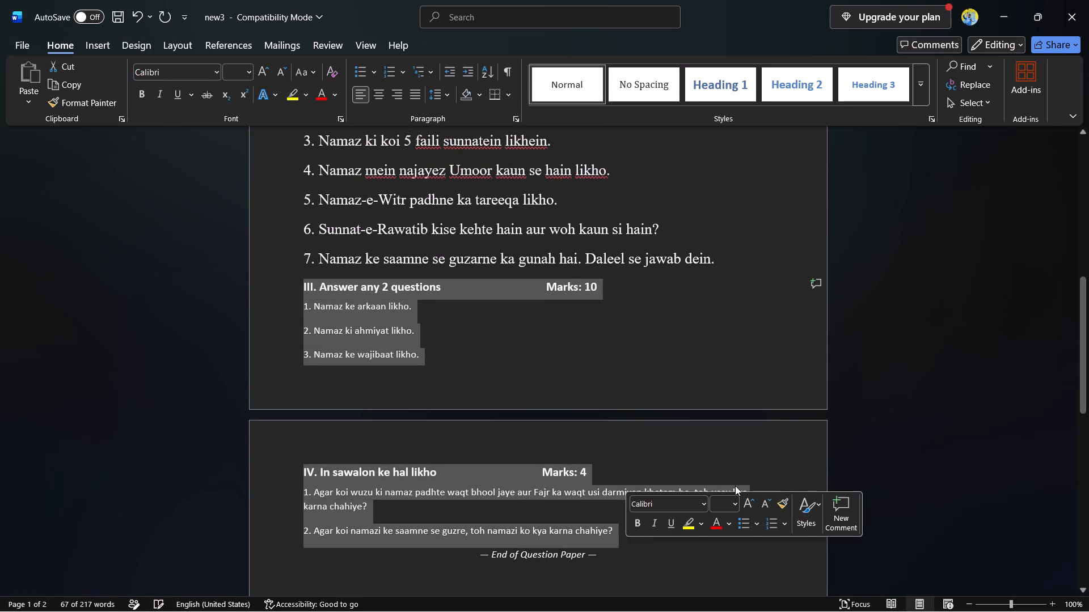
pyautogui.click(733, 499)
pyautogui.click(723, 336)
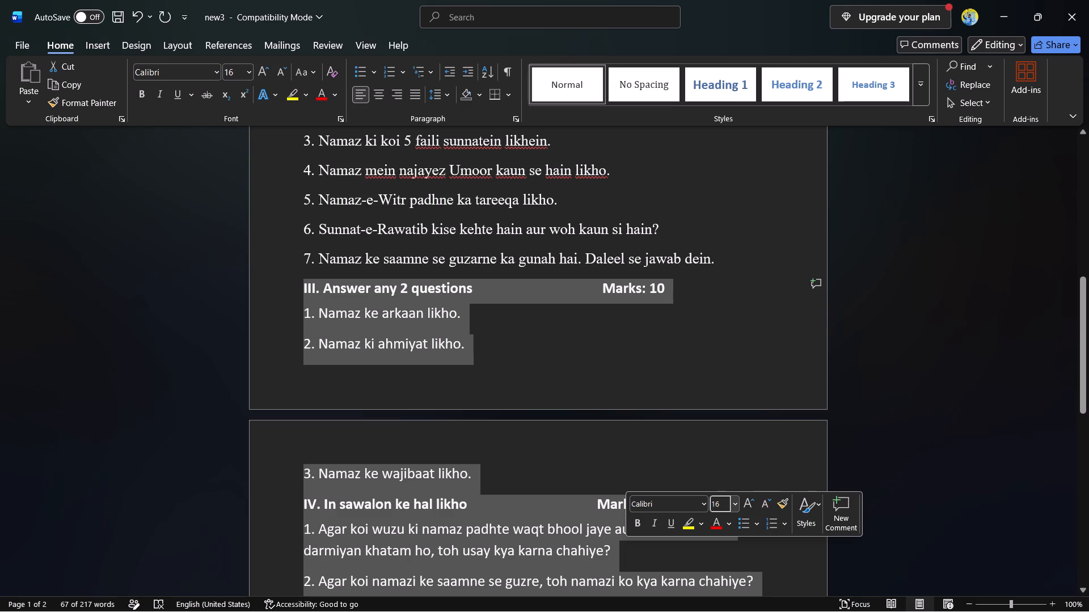
# Reword "Sunnat-e-Rawatib" in section II, question 6, as "Sunane Rawatib".
pyautogui.click(355, 228)
pyautogui.click(360, 231)
pyautogui.press('BackSpace')
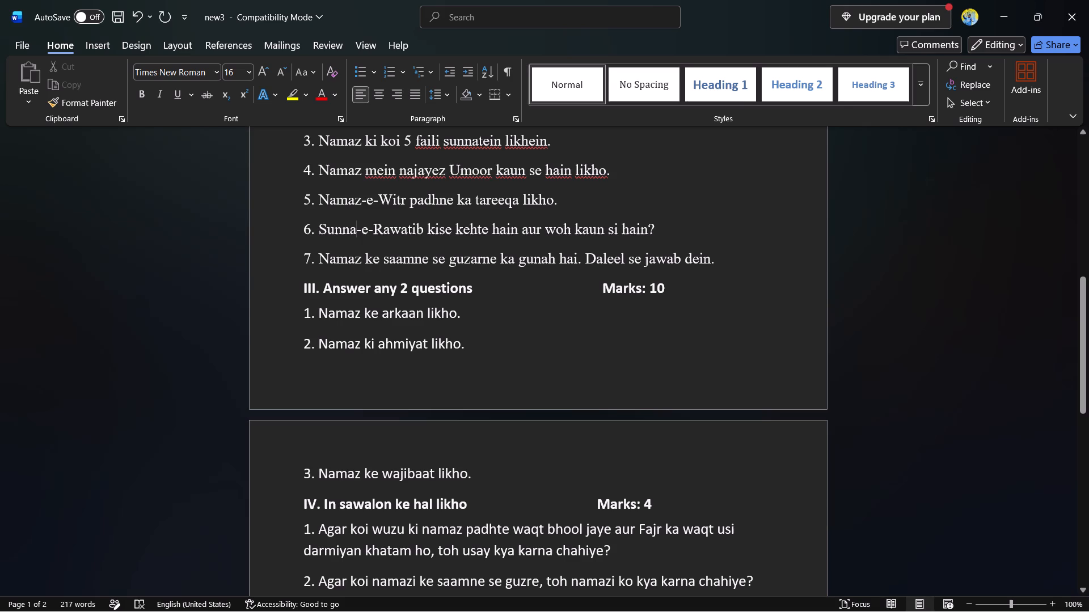
pyautogui.click(361, 228)
pyautogui.press('n')
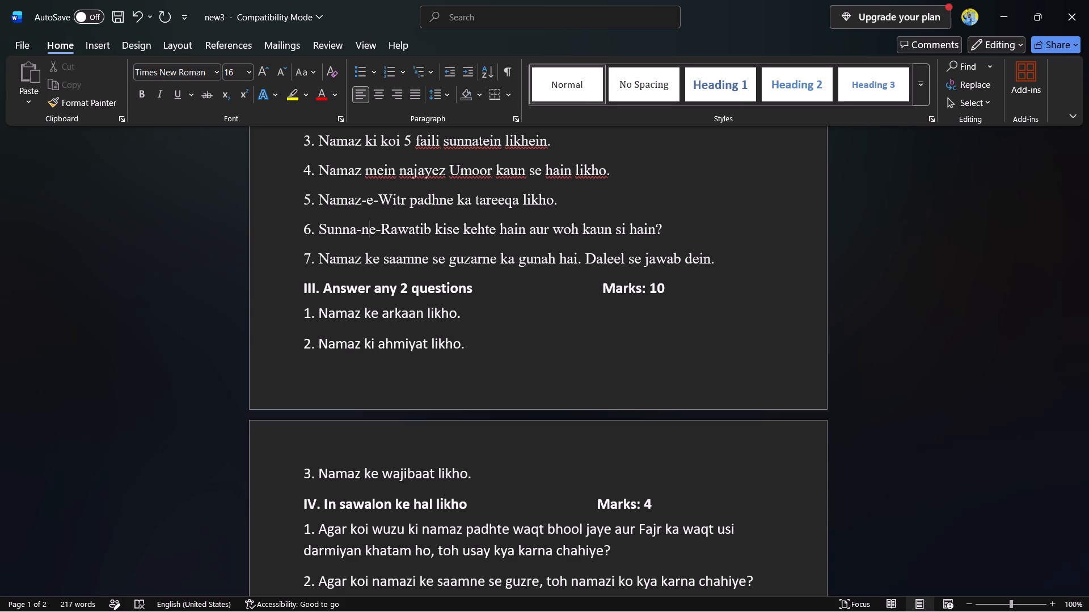
pyautogui.click(343, 232)
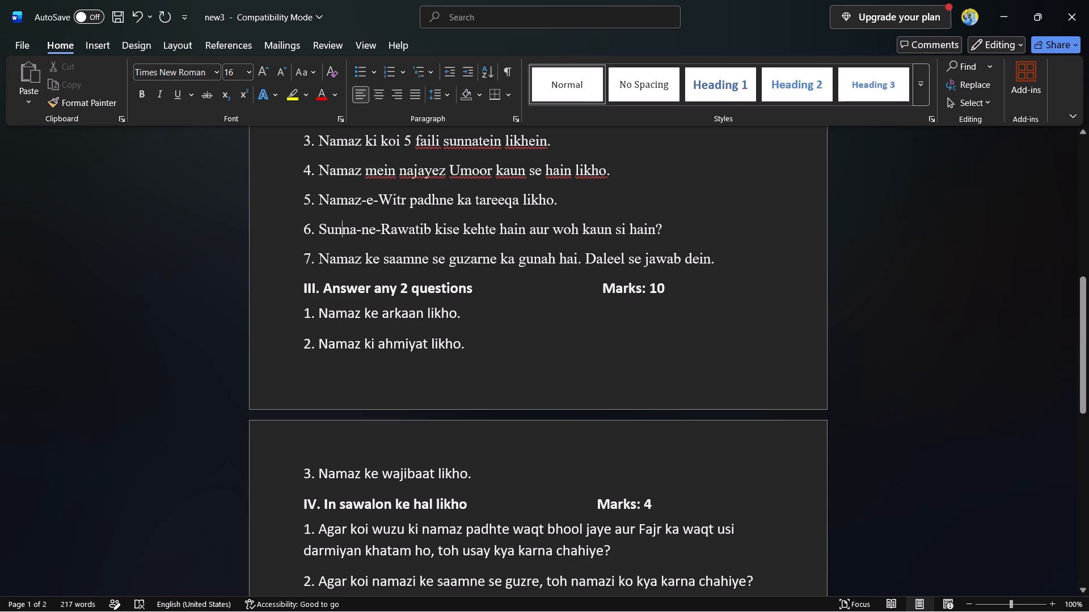
pyautogui.press('BackSpace')
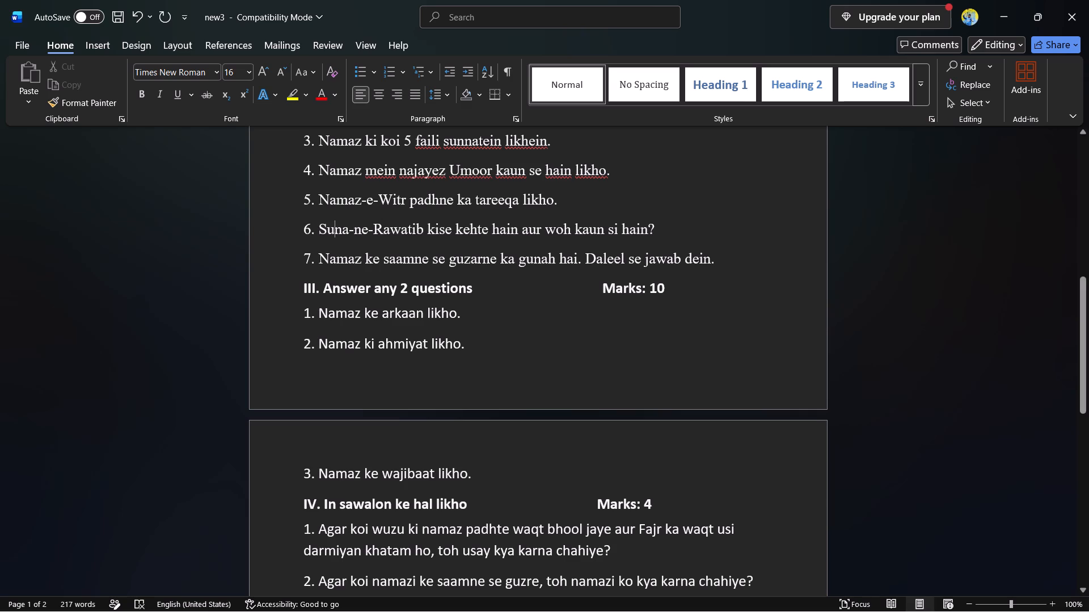
pyautogui.click(372, 227)
pyautogui.press('BackSpace')
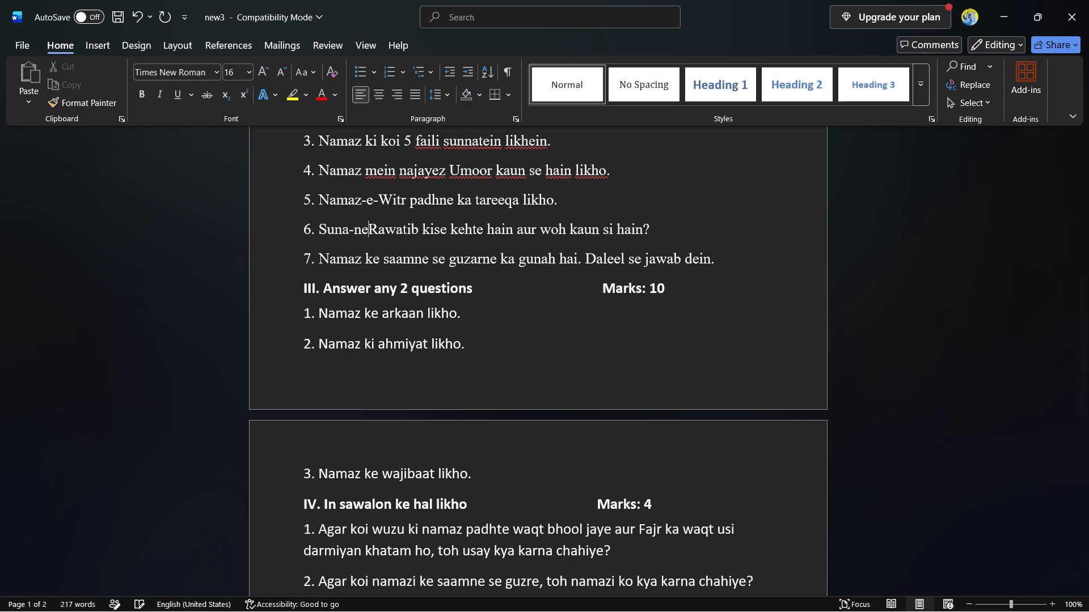
pyautogui.press('Left')
pyautogui.press('Left')
pyautogui.press('BackSpace')
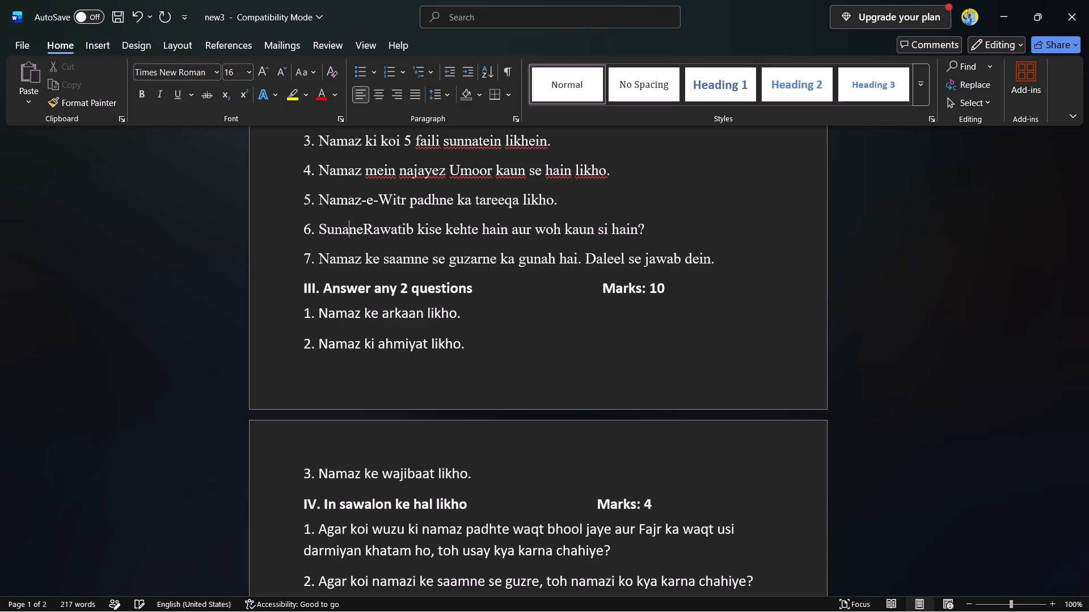
pyautogui.press('Right')
pyautogui.press('Right')
pyautogui.press('-')
pyautogui.press('BackSpace')
pyautogui.press('space')
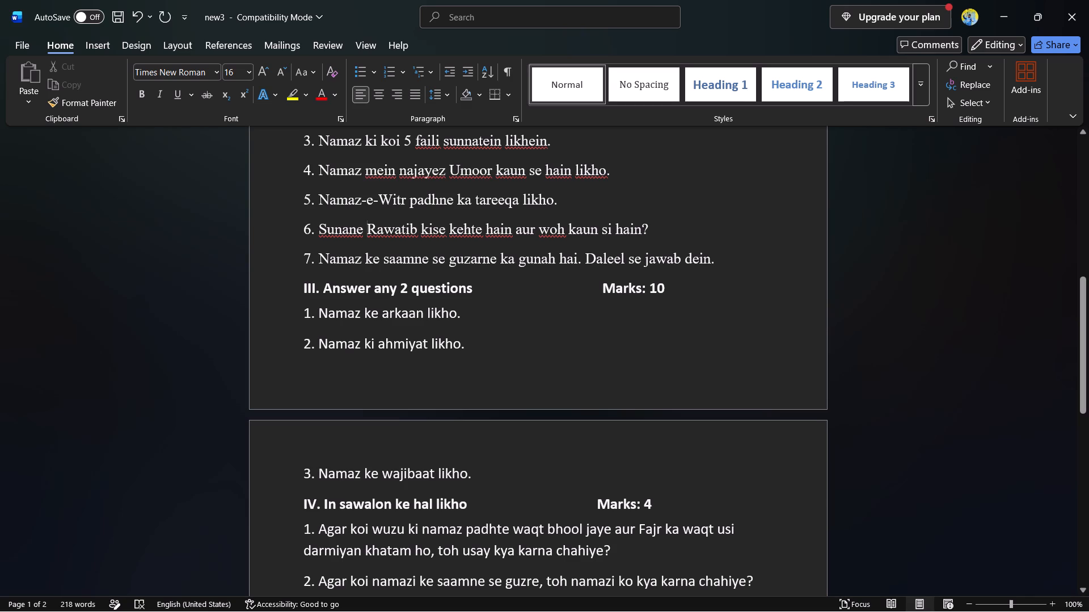
# Set sections III and IV, together with the "End of Question Paper" line, in Times New Roman.
pyautogui.moveTo(303, 287); pyautogui.dragTo(760, 564)
pyautogui.scroll(-1, 762, 564)
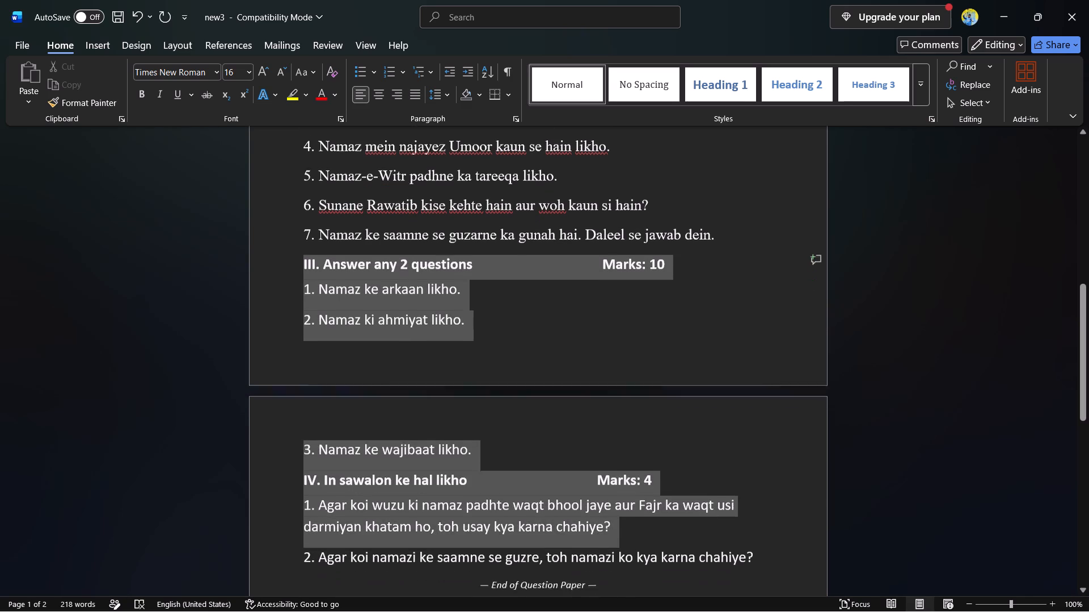
pyautogui.scroll(-2, 760, 564)
pyautogui.moveTo(760, 564); pyautogui.dragTo(701, 509)
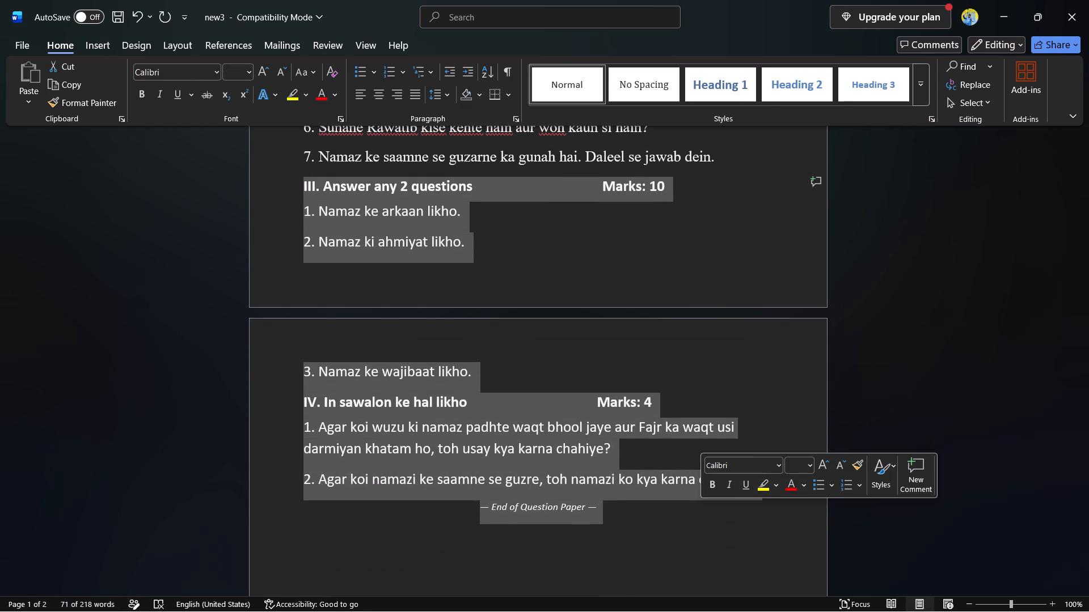
pyautogui.click(778, 466)
pyautogui.scroll(8, 782, 139)
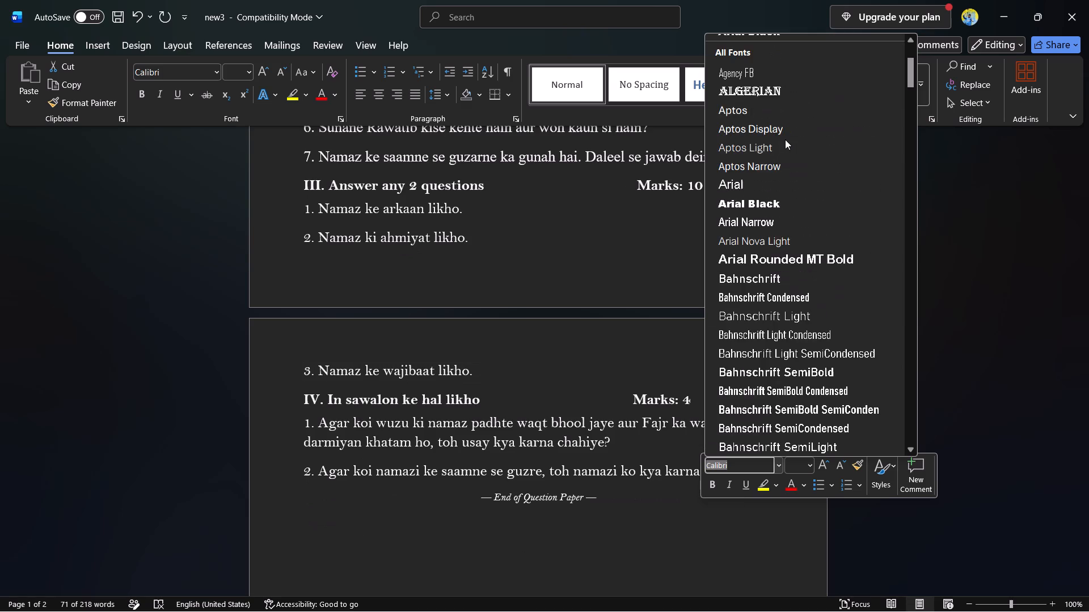
pyautogui.scroll(3, 784, 58)
pyautogui.click(786, 123)
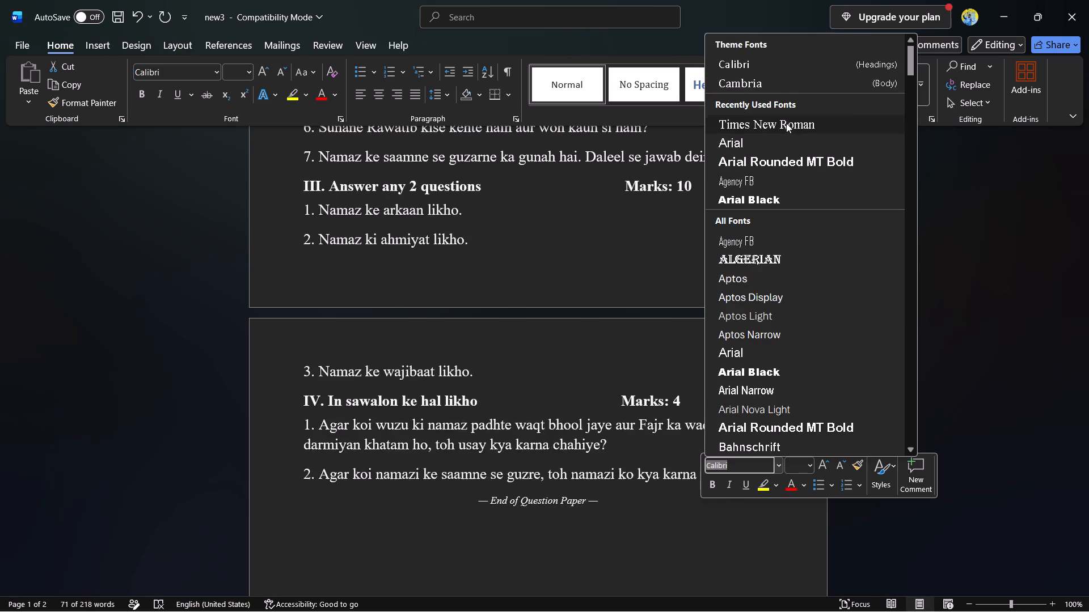
# Set the font size of sections III and IV and the "End of Question Paper" line to 16.
pyautogui.rightClick(470, 256)
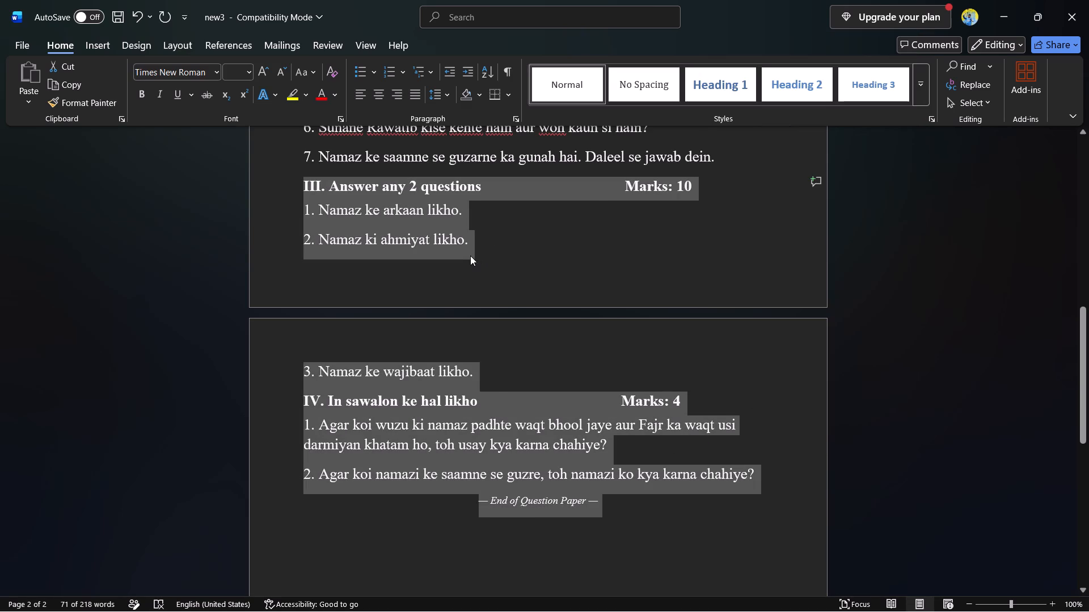
pyautogui.click(575, 211)
pyautogui.click(577, 211)
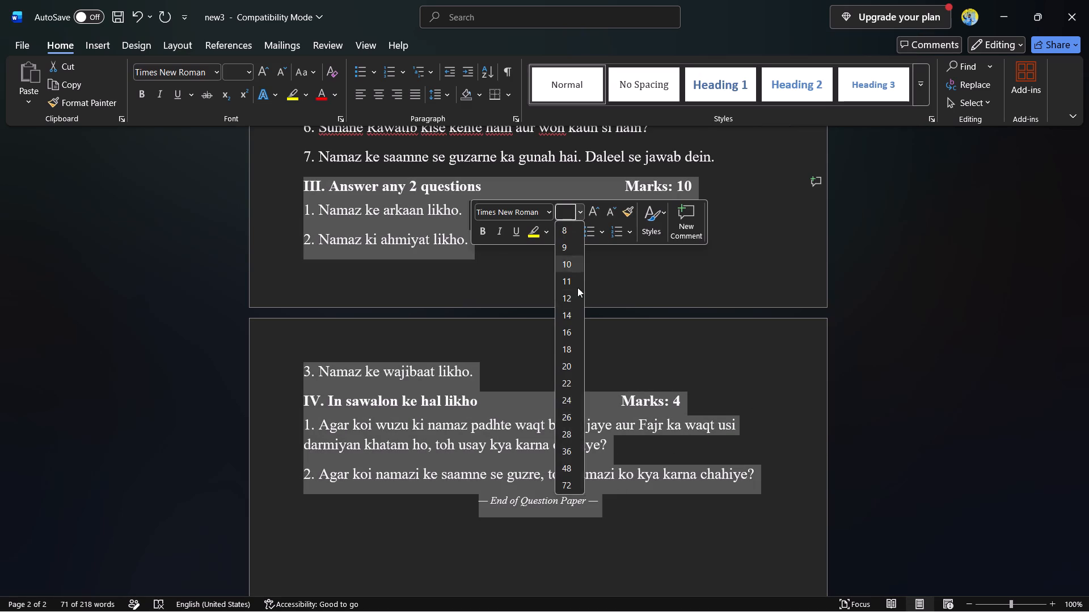
pyautogui.click(567, 328)
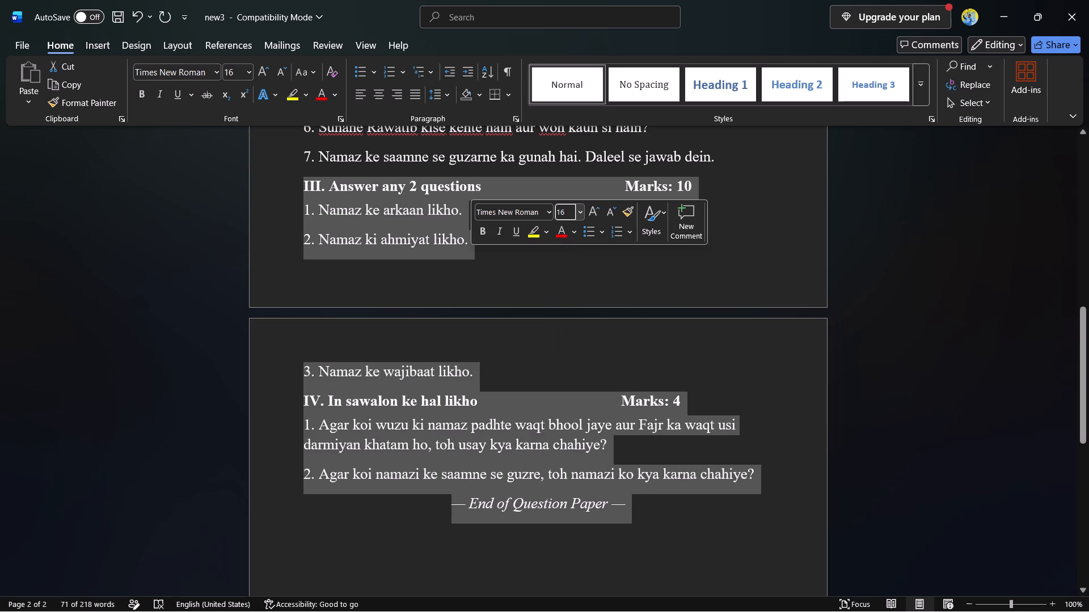
# Insert three blank lines above the section III heading so the section starts on the second page.
pyautogui.click(300, 188)
pyautogui.press('Return')
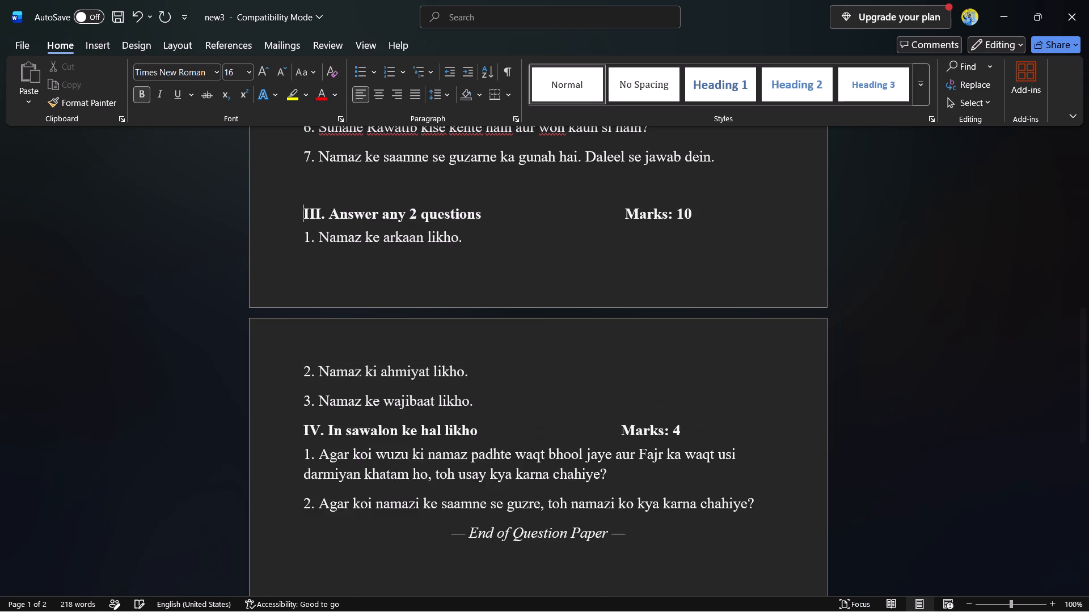
pyautogui.press('Return')
pyautogui.press('Return')
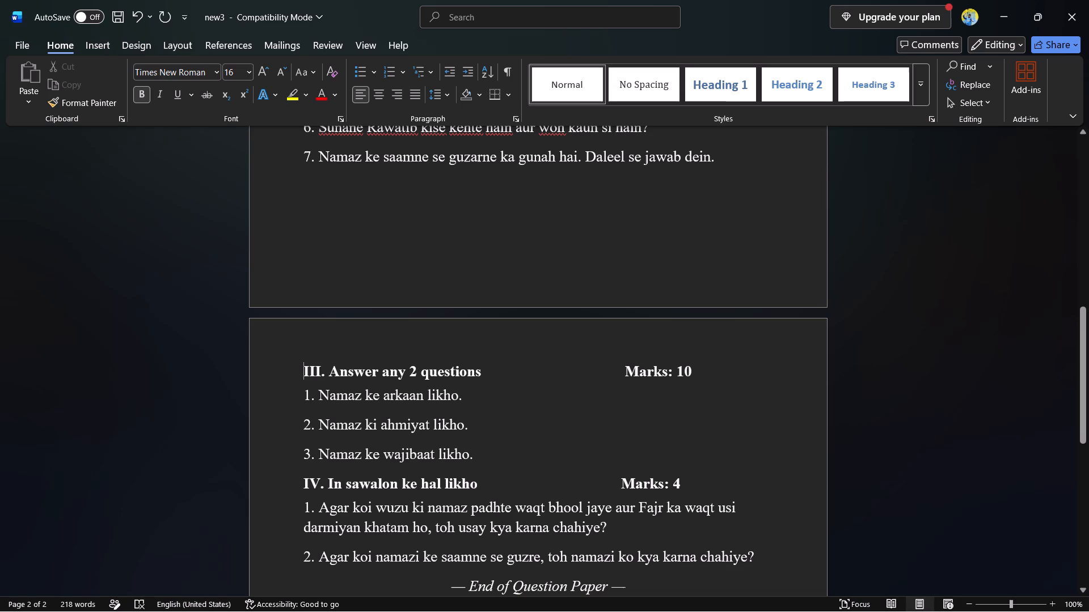
# Insert a blank line between question 3 of section III and the section IV heading.
pyautogui.click(470, 465)
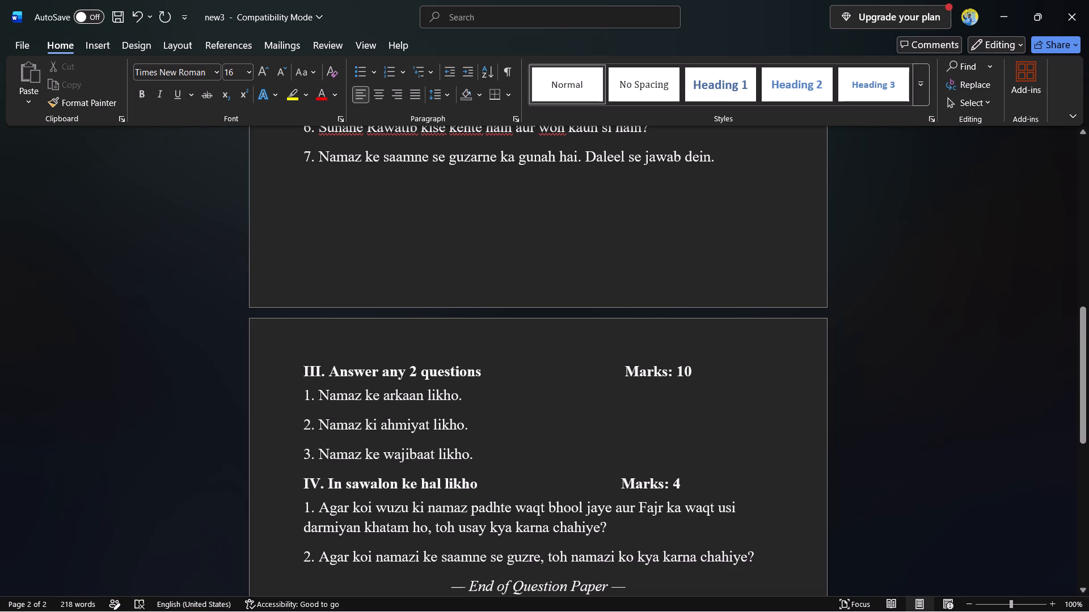
pyautogui.click(308, 474)
pyautogui.click(479, 451)
pyautogui.press('Return')
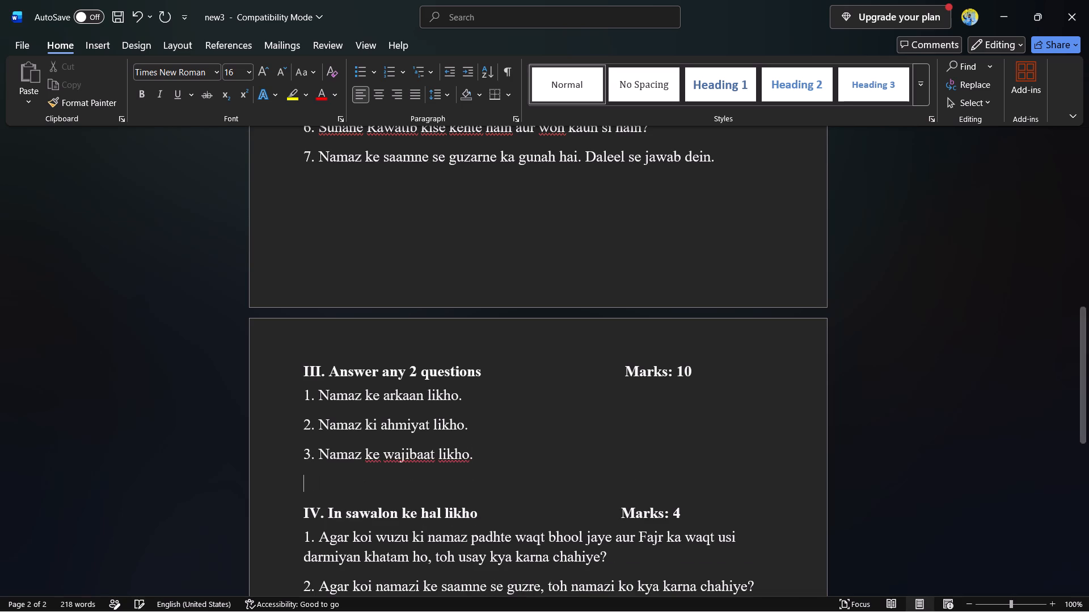
# Shift "Marks: 20" in the section II heading toward the page's right margin, keeping it on one line.
pyautogui.click(302, 369)
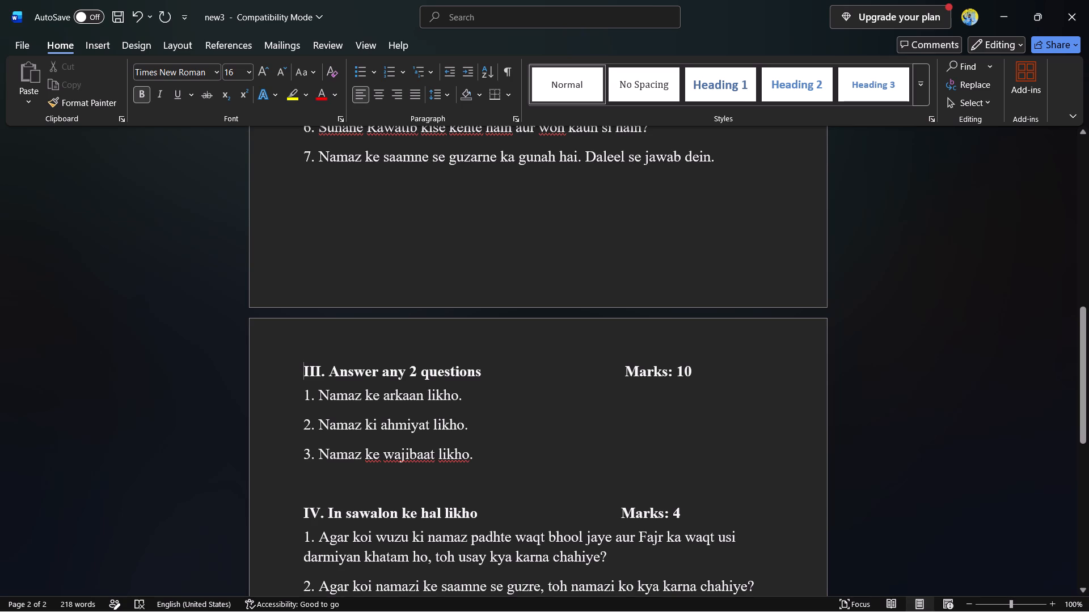
pyautogui.scroll(13, 687, 373)
pyautogui.scroll(-1, 687, 373)
pyautogui.scroll(2, 687, 373)
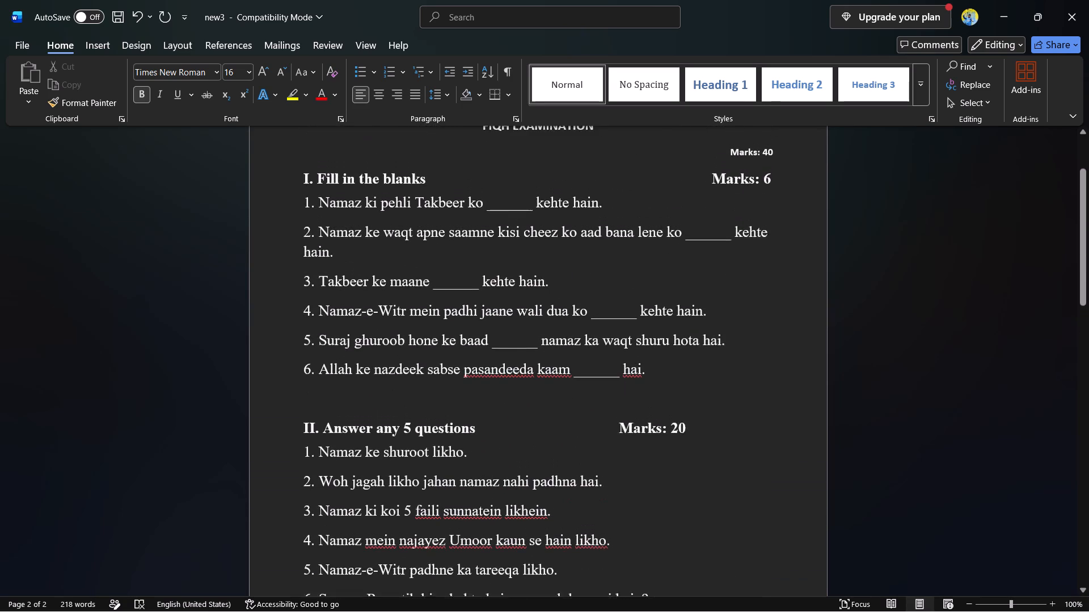
pyautogui.click(621, 437)
pyautogui.press('space')
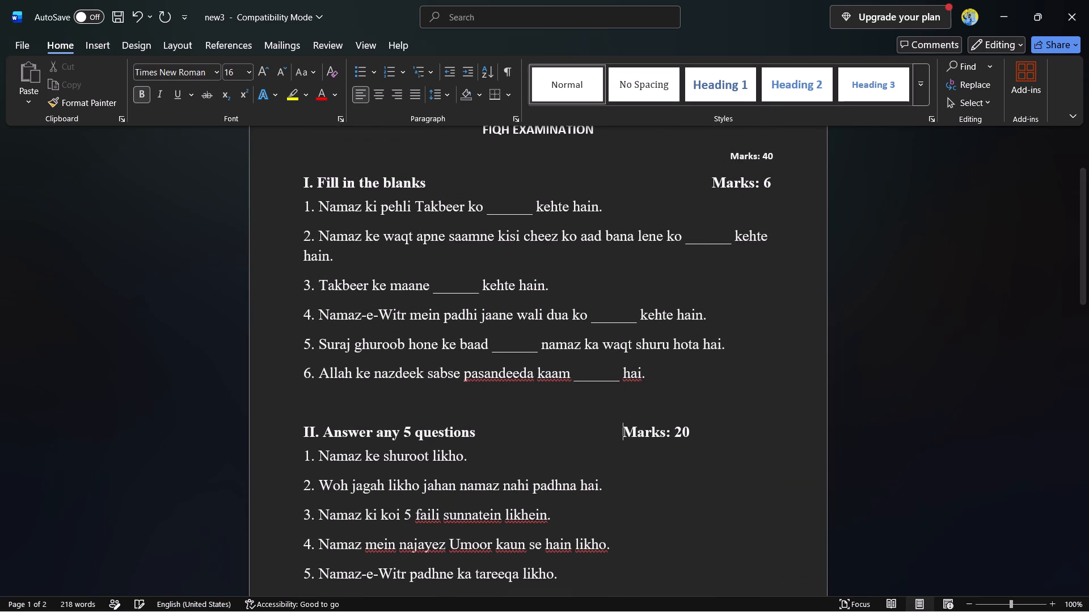
pyautogui.press('space')
pyautogui.press('Tab')
pyautogui.press('Tab')
pyautogui.press('Tab')
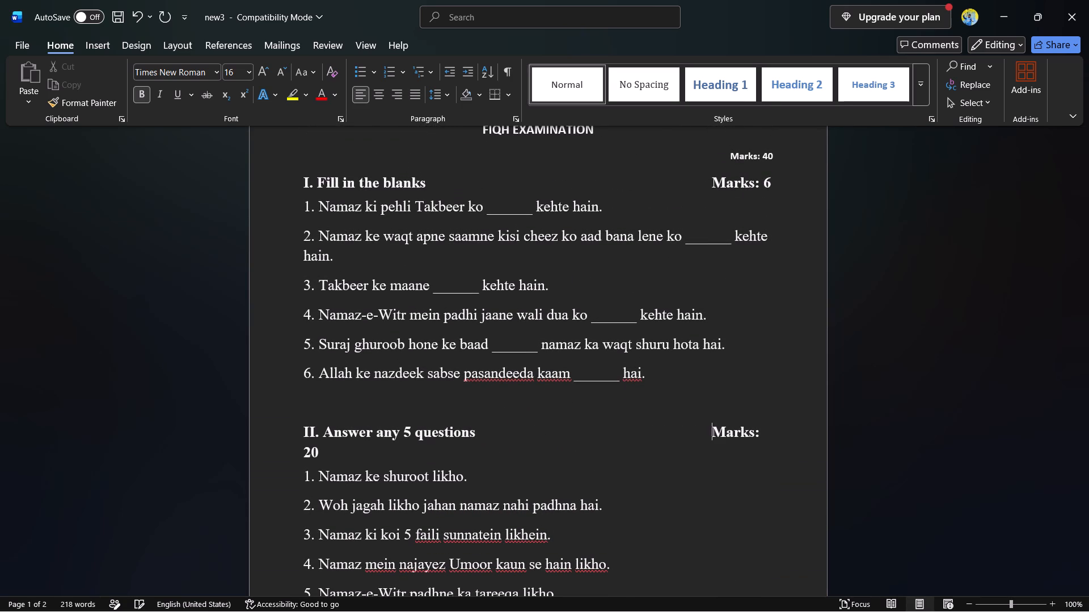
pyautogui.press('BackSpace')
# Shift "Marks: 10" in the section III heading two tab stops across to line up with section II's marks.
pyautogui.scroll(-6, 621, 444)
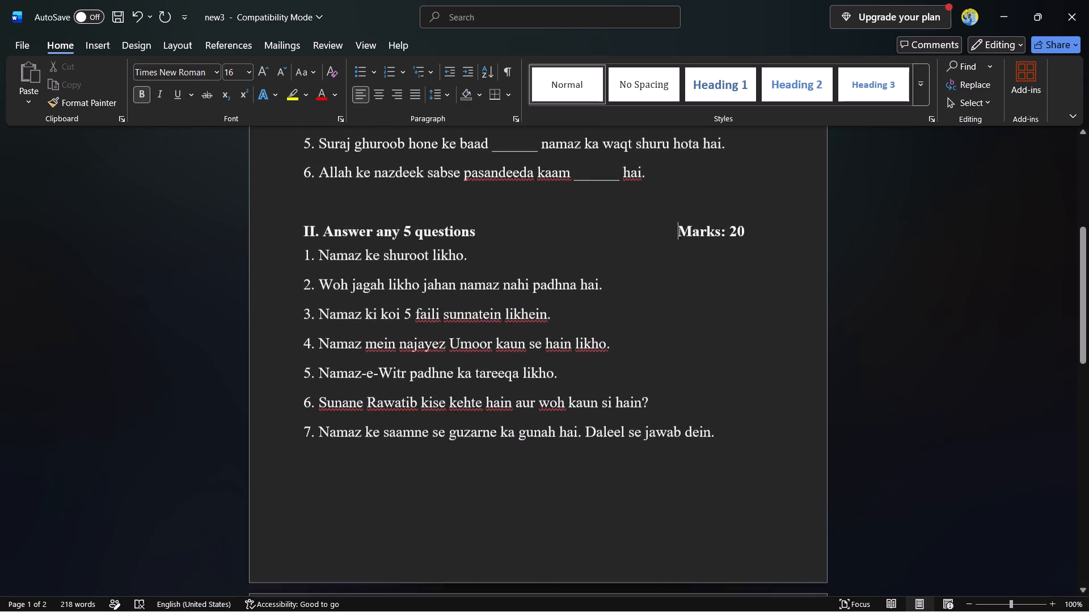
pyautogui.scroll(-7, 626, 443)
pyautogui.click(621, 403)
pyautogui.press('Tab')
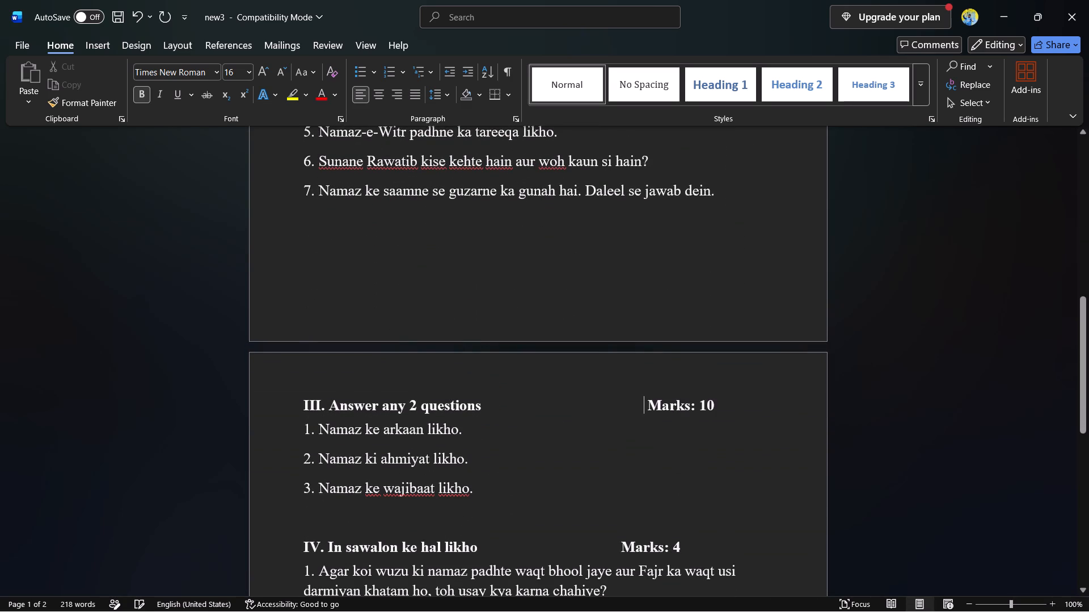
pyautogui.scroll(5, 636, 402)
pyautogui.press('Tab')
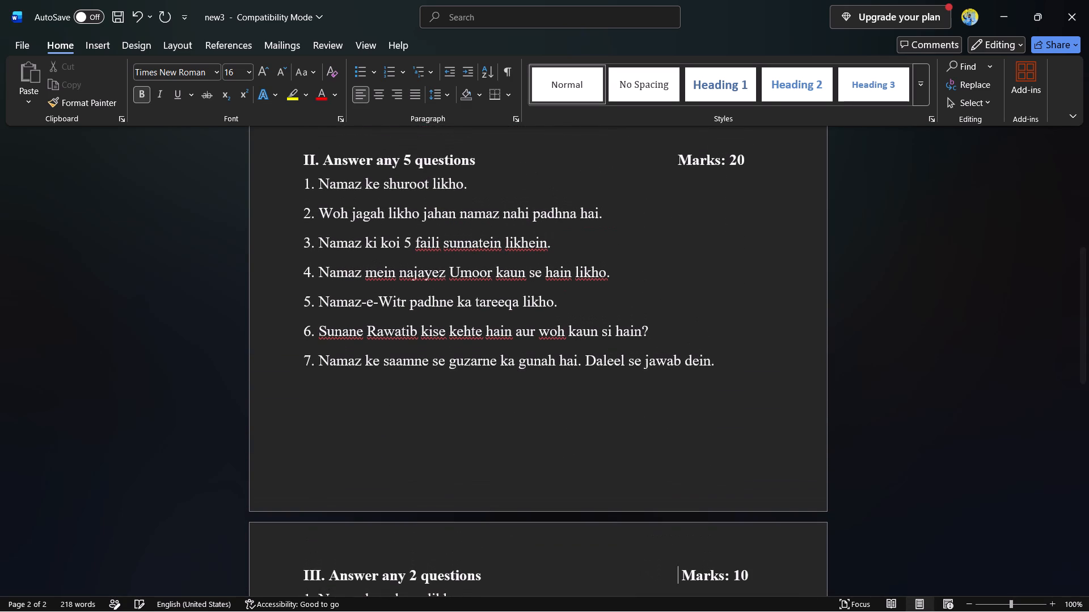
# Shift "Marks: 4" in the section IV heading two tab stops across to line up with section III's marks.
pyautogui.scroll(-9, 642, 402)
pyautogui.click(615, 407)
pyautogui.press('Tab')
pyautogui.press('Tab')
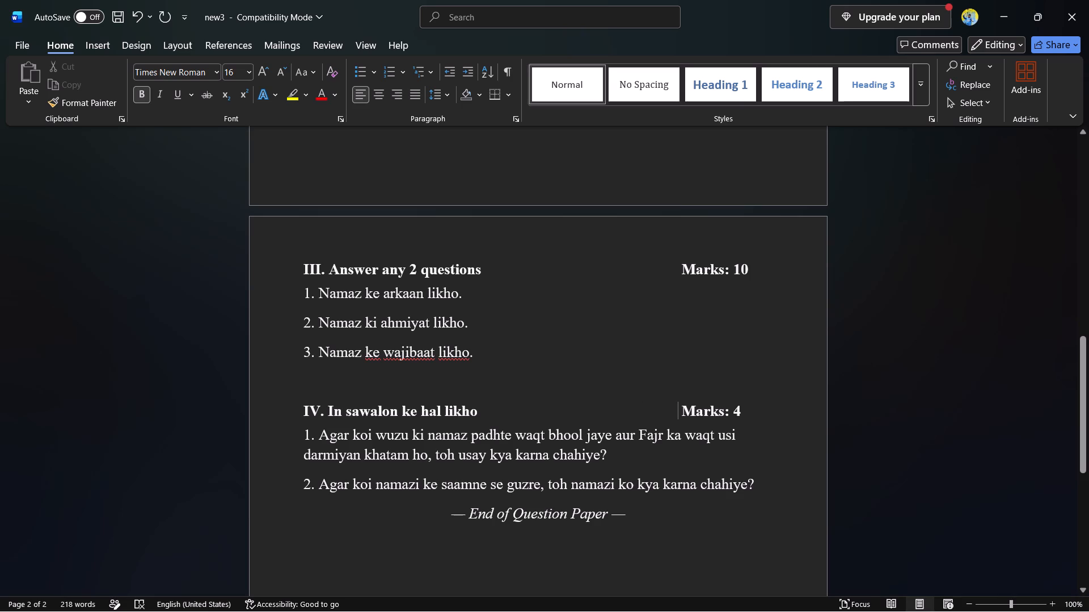
# Insert two blank lines above the "End of Question Paper" line.
pyautogui.click(446, 509)
pyautogui.press('Return')
pyautogui.press('Return')
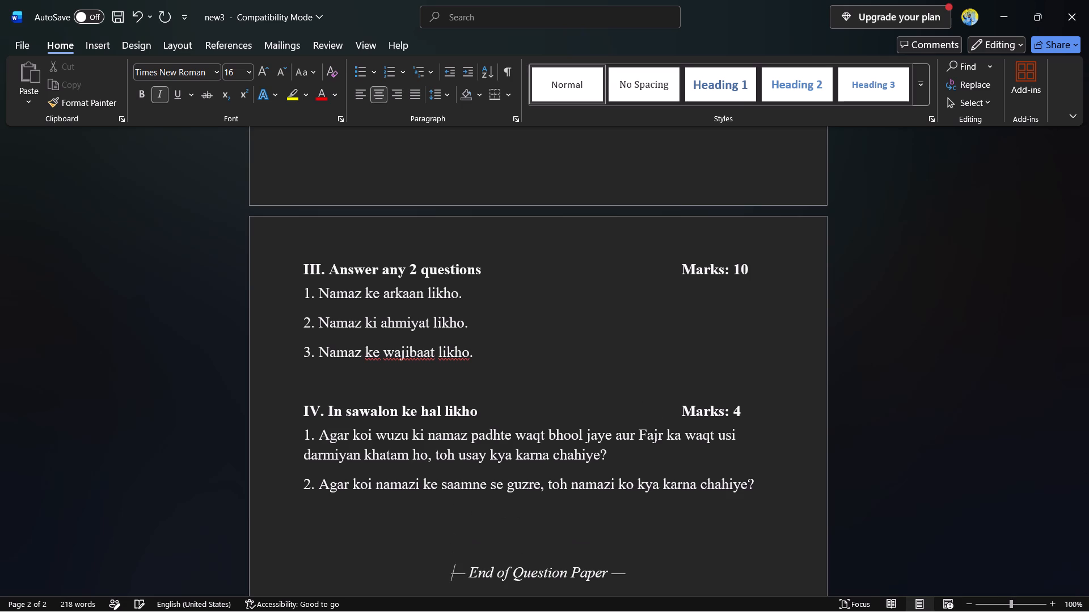
# Set the title "Madrasa Taleemul Quraan" in Times New Roman.
pyautogui.scroll(13, 441, 507)
pyautogui.scroll(4, 442, 440)
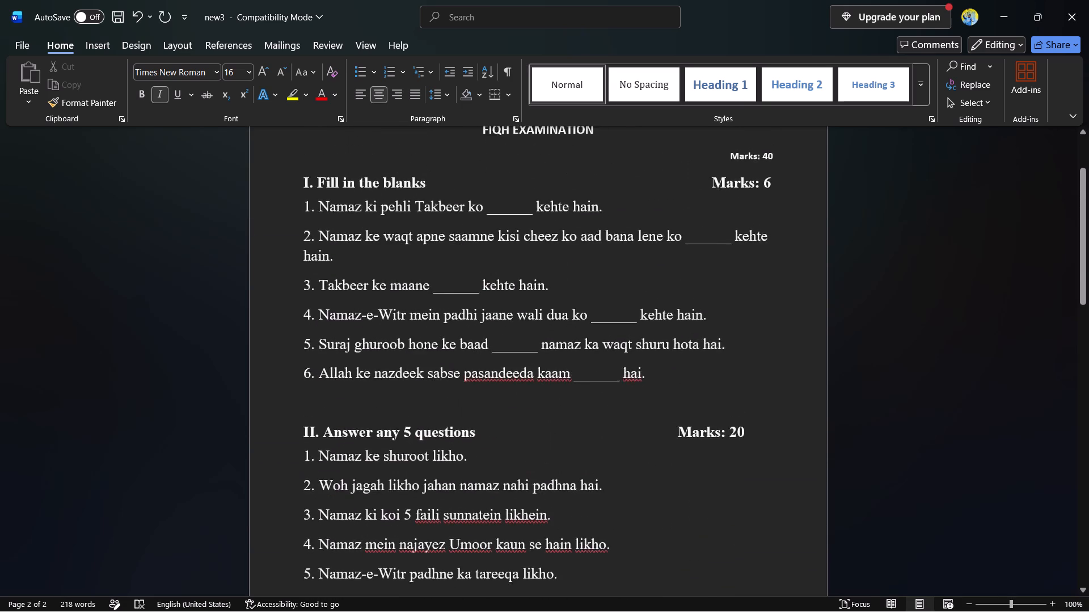
pyautogui.scroll(8, 441, 441)
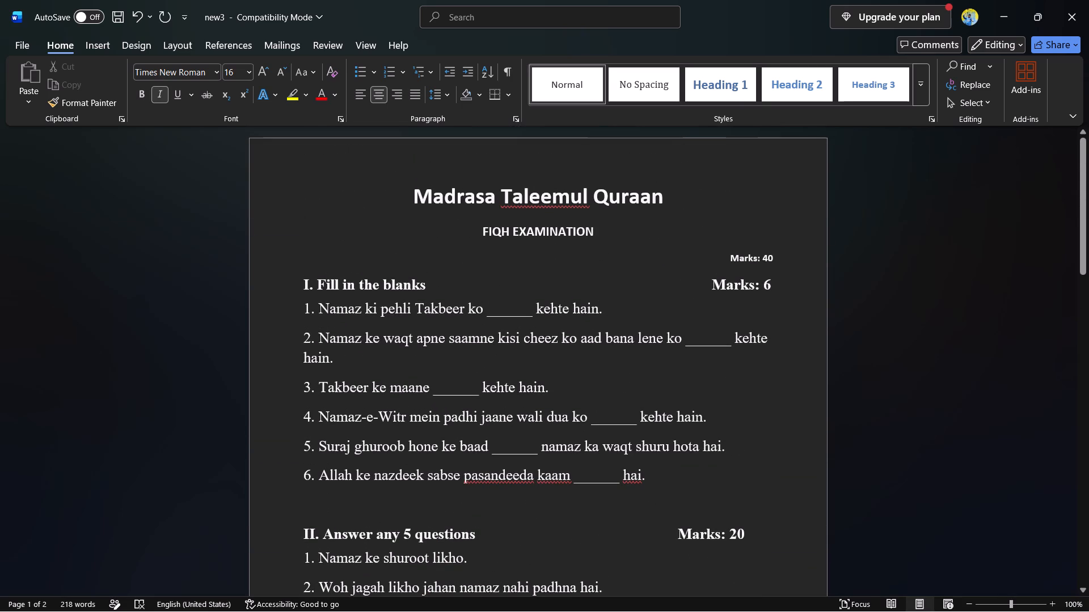
pyautogui.moveTo(666, 203); pyautogui.dragTo(419, 216)
pyautogui.click(528, 175)
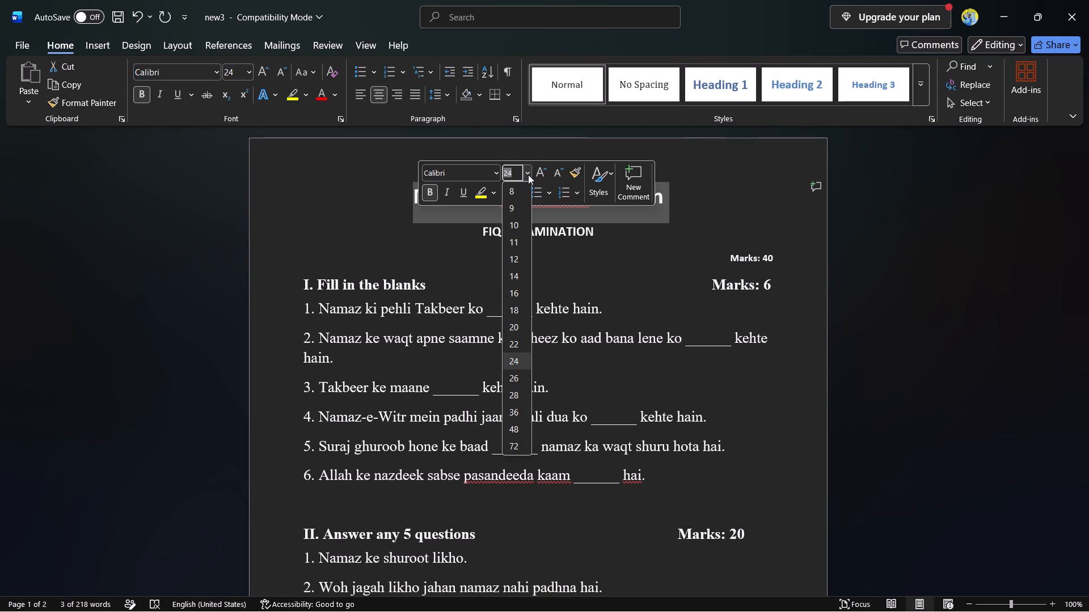
pyautogui.click(528, 175)
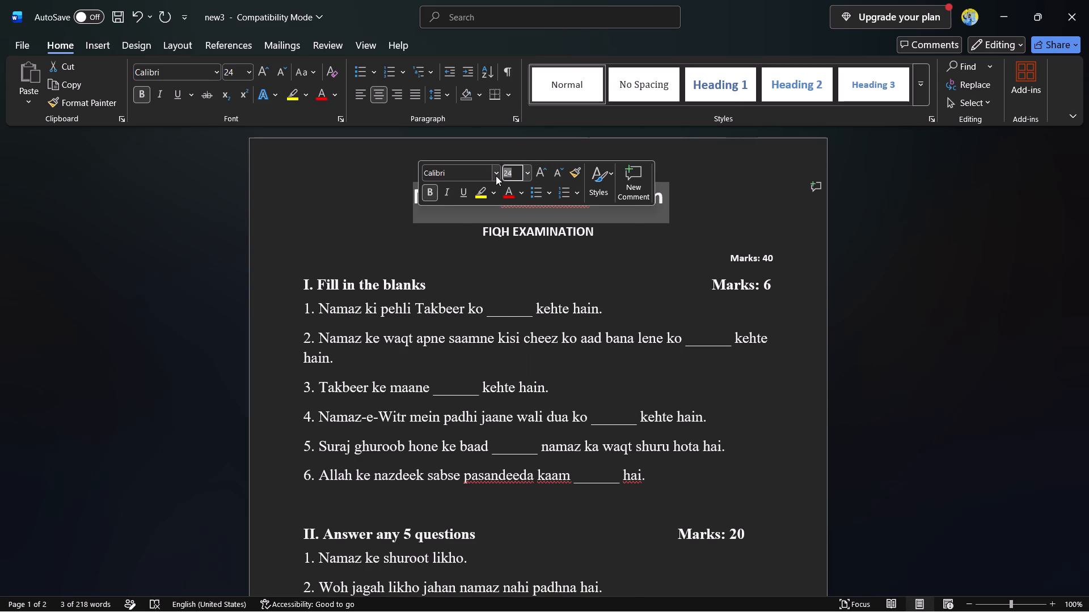
pyautogui.click(496, 176)
pyautogui.scroll(9, 513, 209)
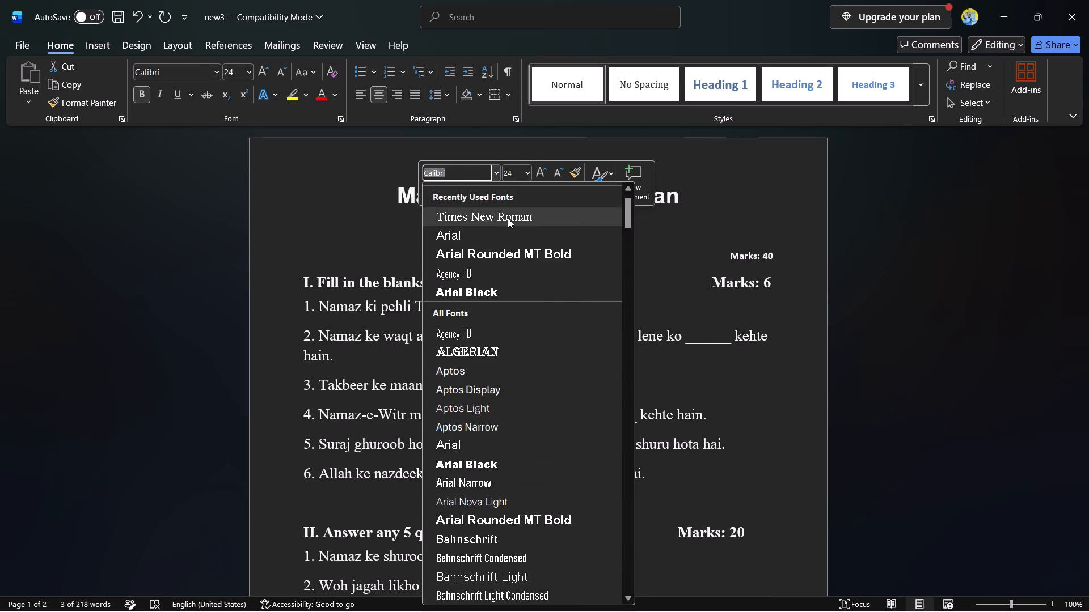
pyautogui.click(508, 218)
# Set the "FIQH EXAMINATION" subtitle in Times New Roman.
pyautogui.moveTo(600, 233); pyautogui.dragTo(438, 228)
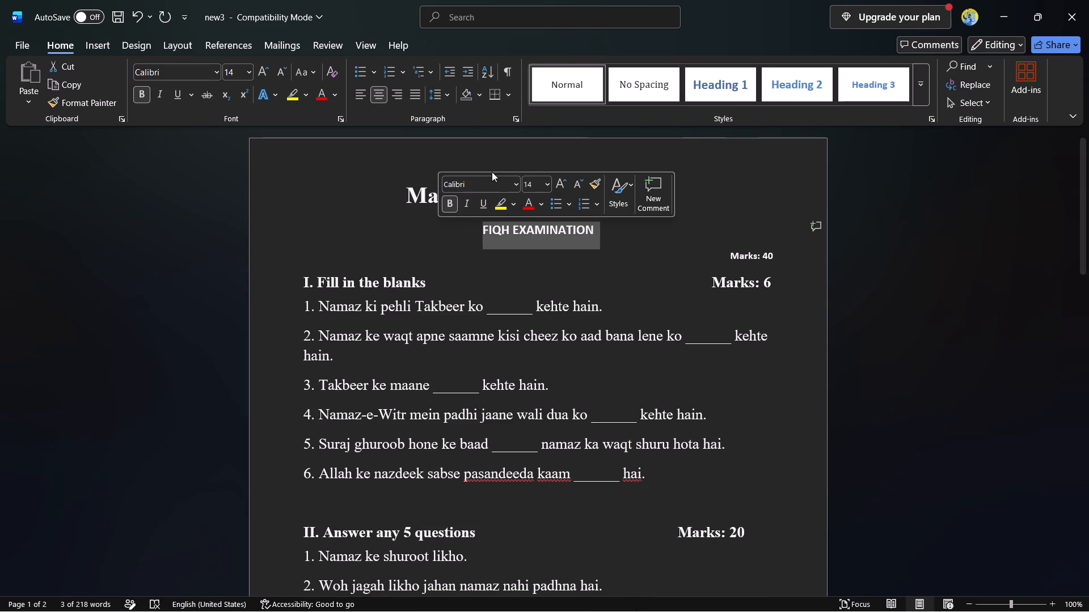
pyautogui.click(514, 182)
pyautogui.scroll(6, 511, 238)
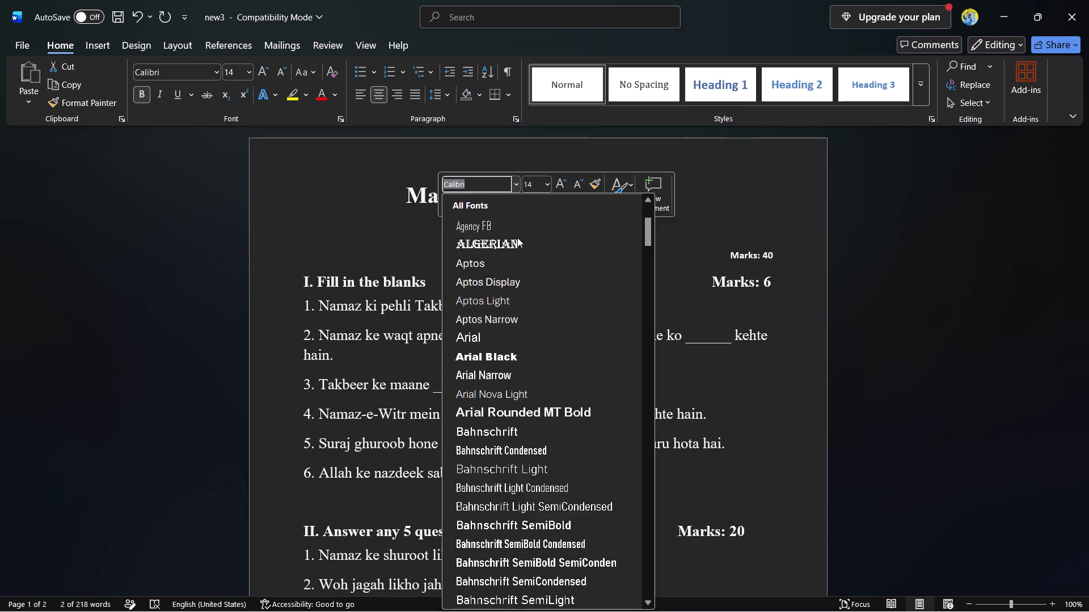
pyautogui.scroll(6, 517, 237)
pyautogui.click(506, 282)
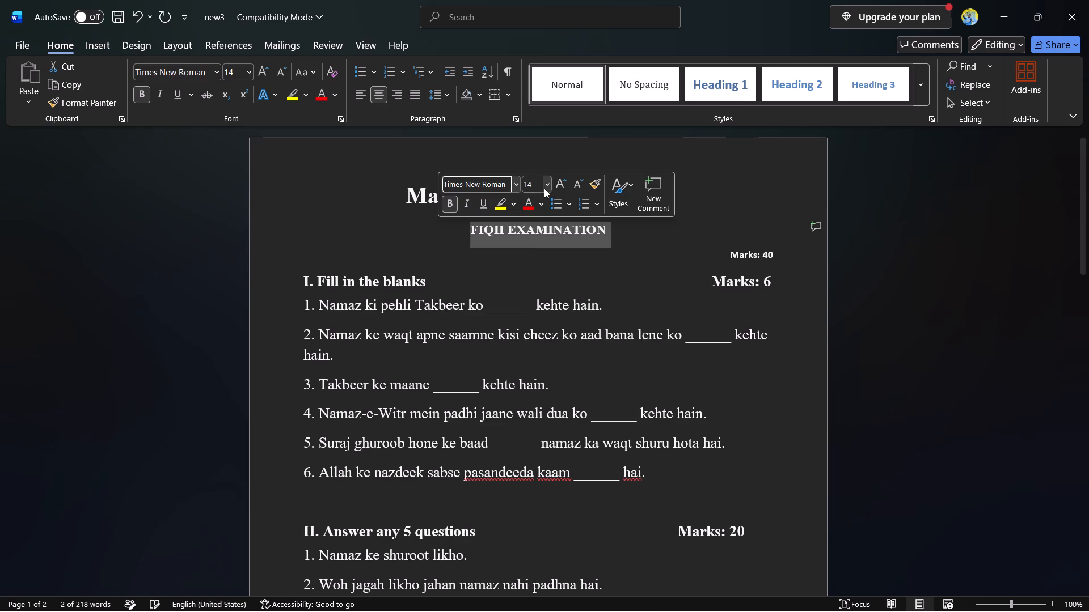
pyautogui.click(632, 246)
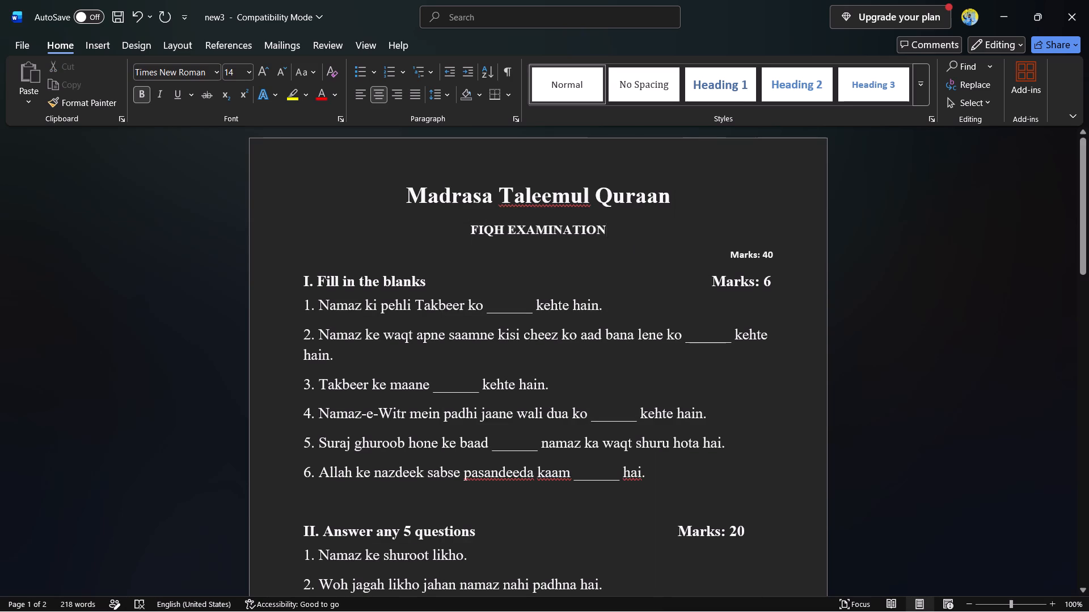
# Set the total "Marks: 40" line above section I in Times New Roman, size 16.
pyautogui.click(725, 249)
pyautogui.moveTo(728, 249); pyautogui.dragTo(782, 254)
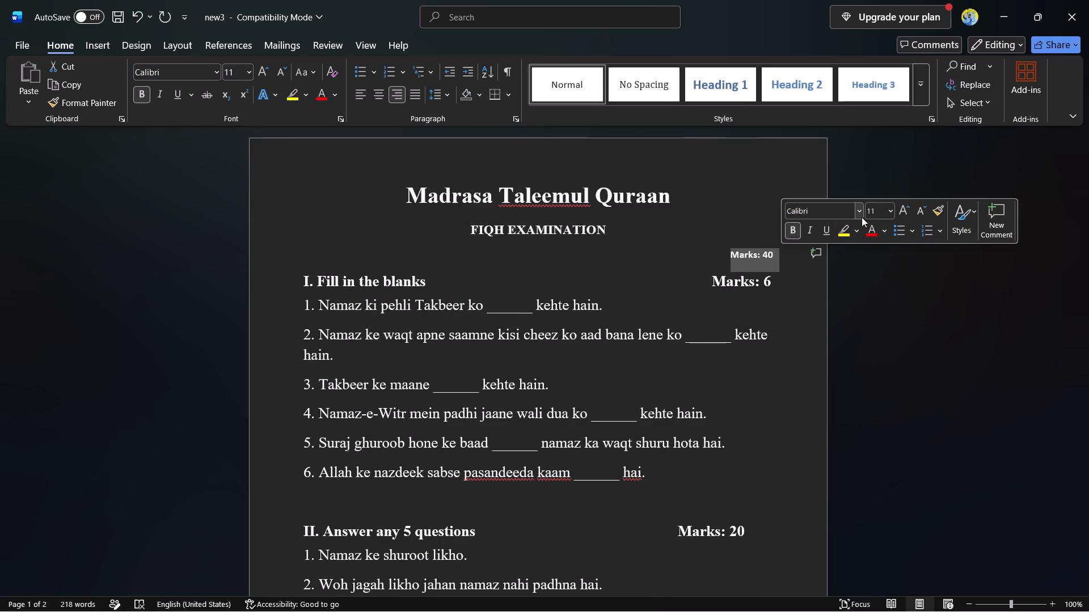
pyautogui.click(863, 216)
pyautogui.scroll(4, 856, 237)
pyautogui.rightClick(855, 239)
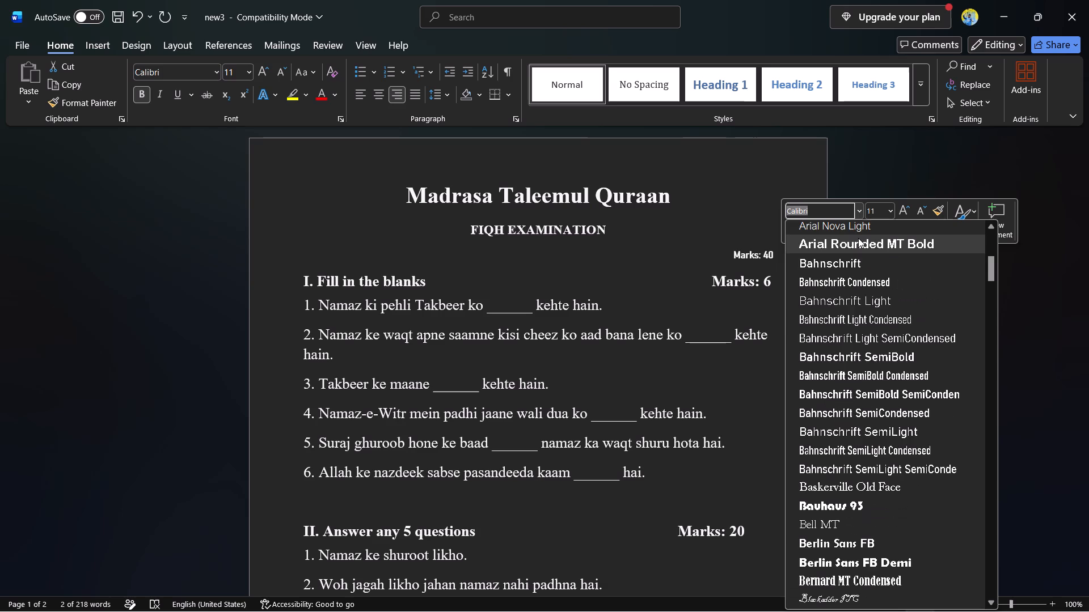
pyautogui.scroll(7, 858, 238)
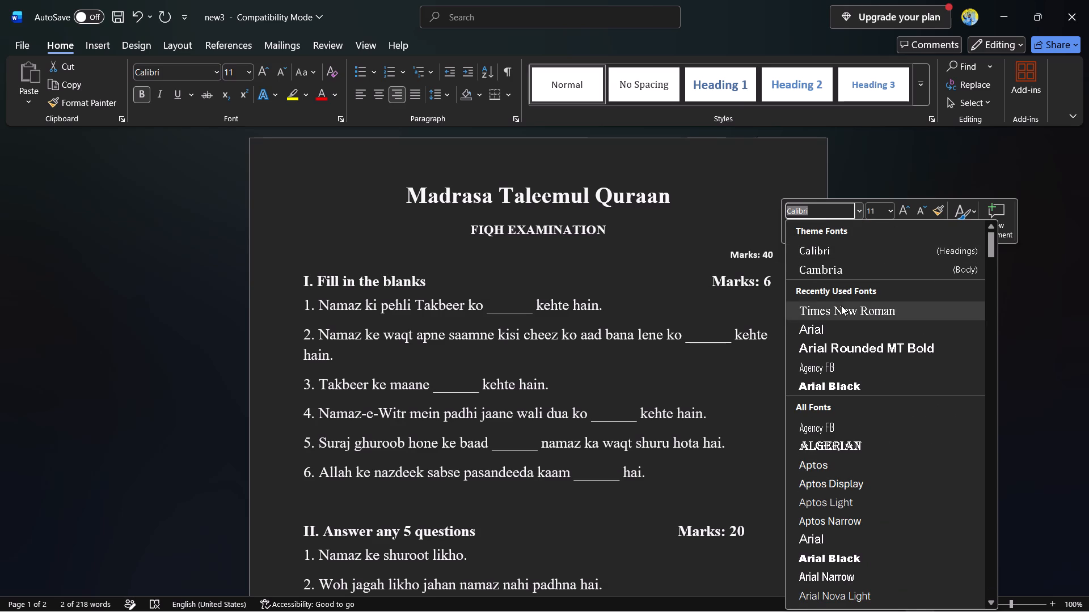
pyautogui.click(841, 305)
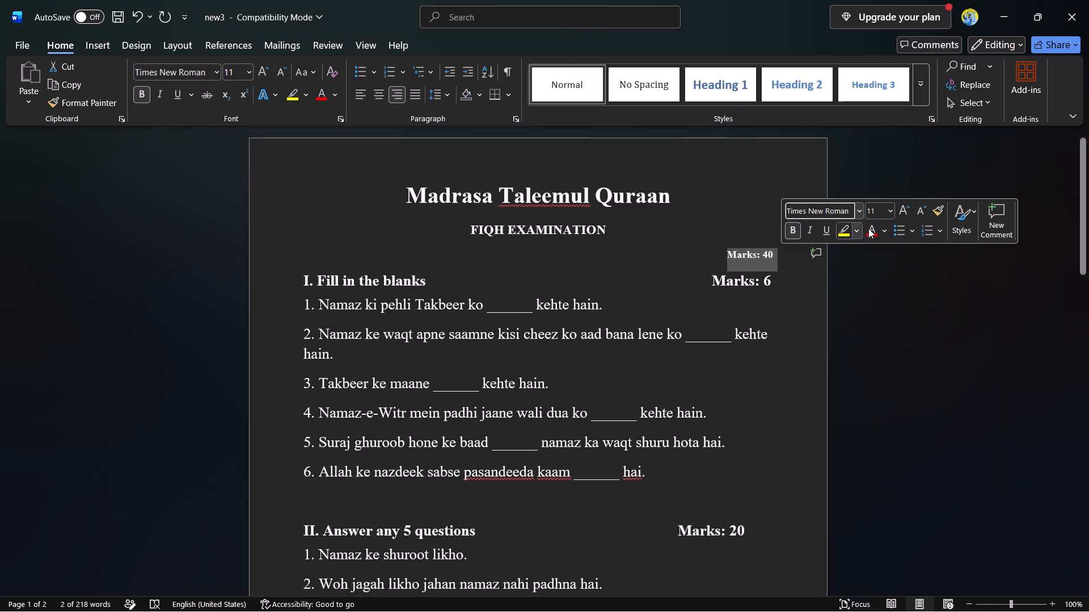
pyautogui.click(889, 214)
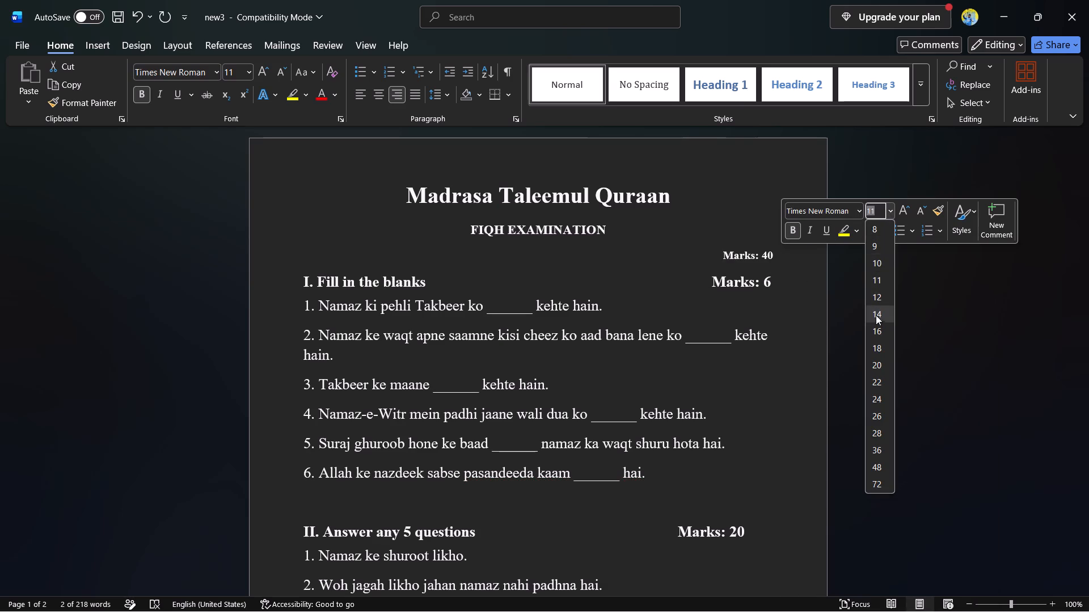
pyautogui.press('Tab')
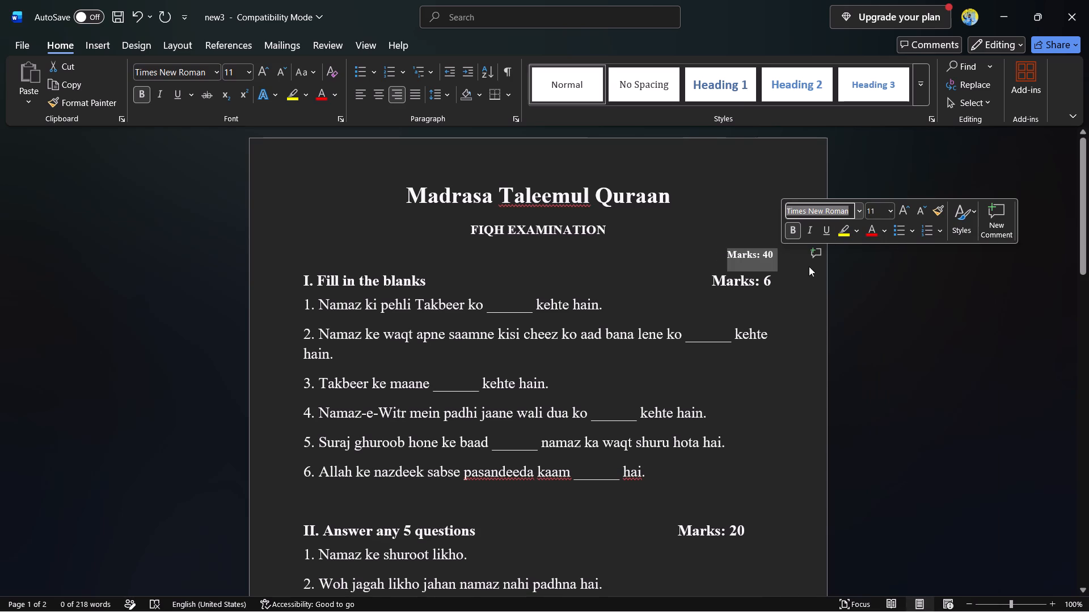
pyautogui.click(890, 212)
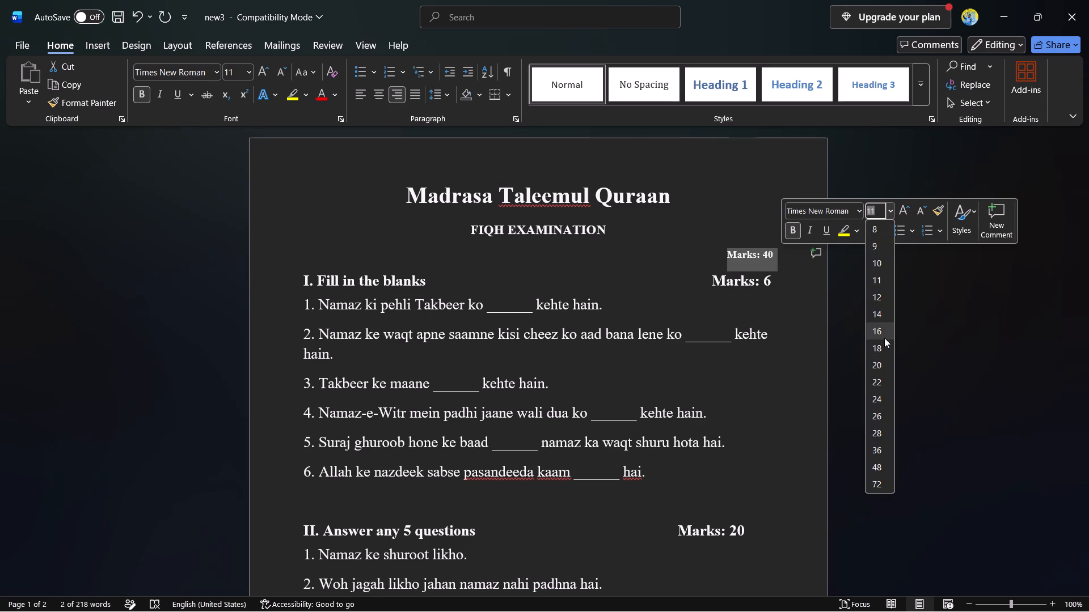
pyautogui.click(884, 338)
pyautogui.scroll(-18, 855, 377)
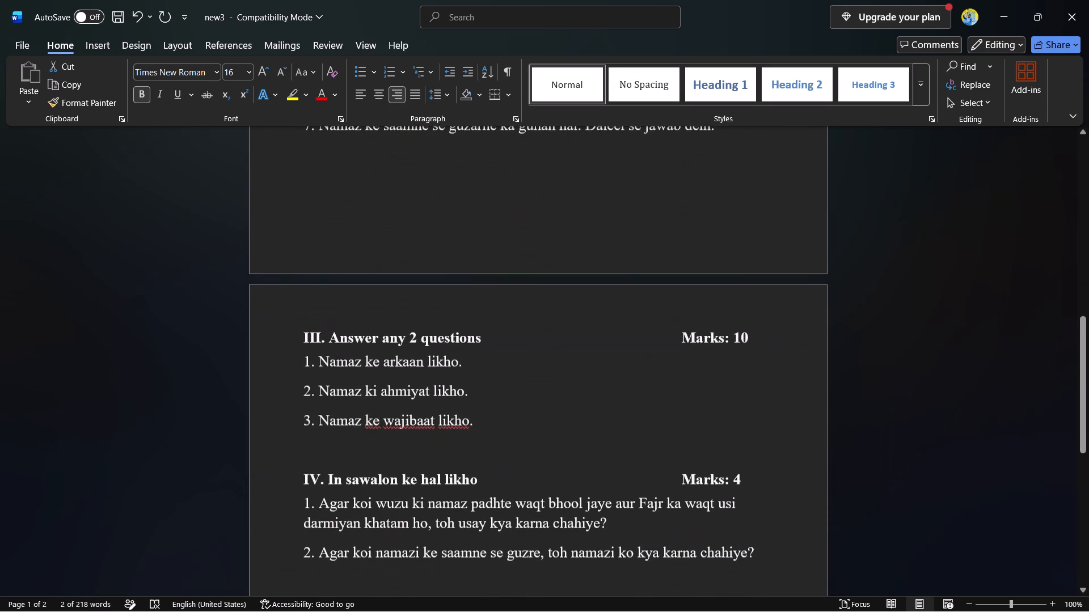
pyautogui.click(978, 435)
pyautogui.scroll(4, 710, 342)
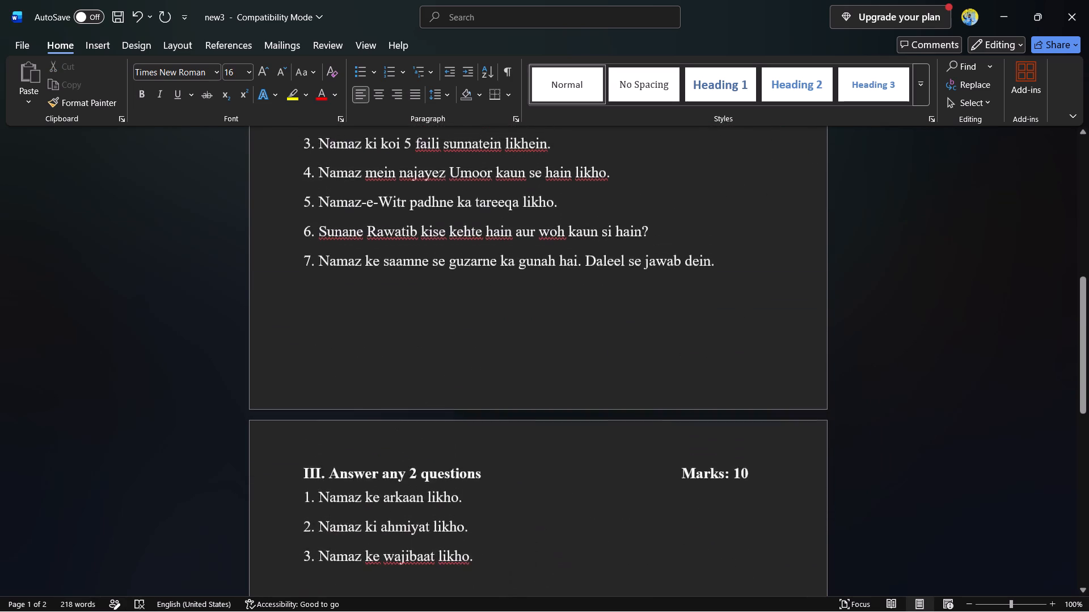